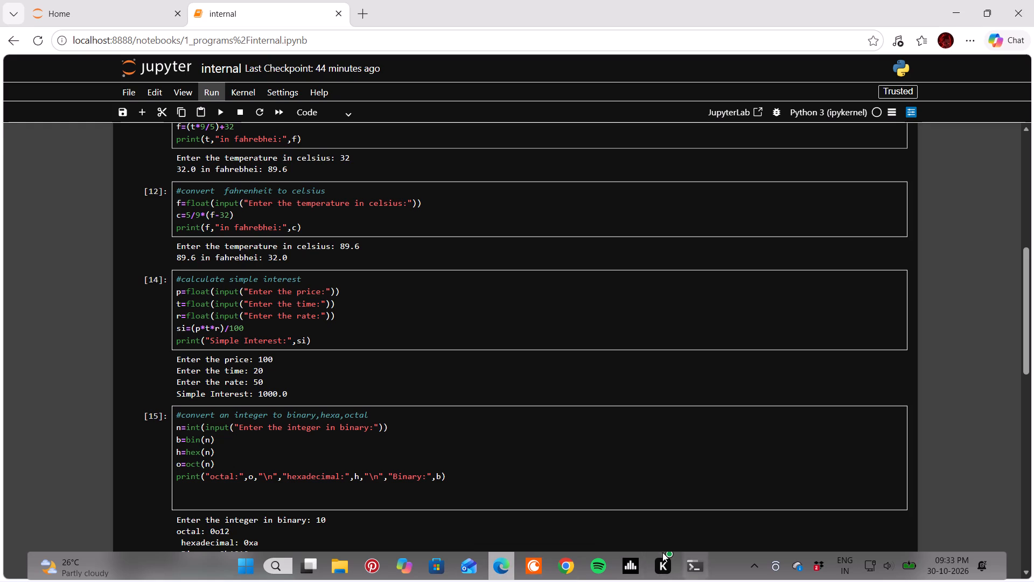
Find and launch Microsoft Word.
{"action": "left_click", "coordinate": [273, 555]}
{"action": "left_click", "coordinate": [278, 568]}
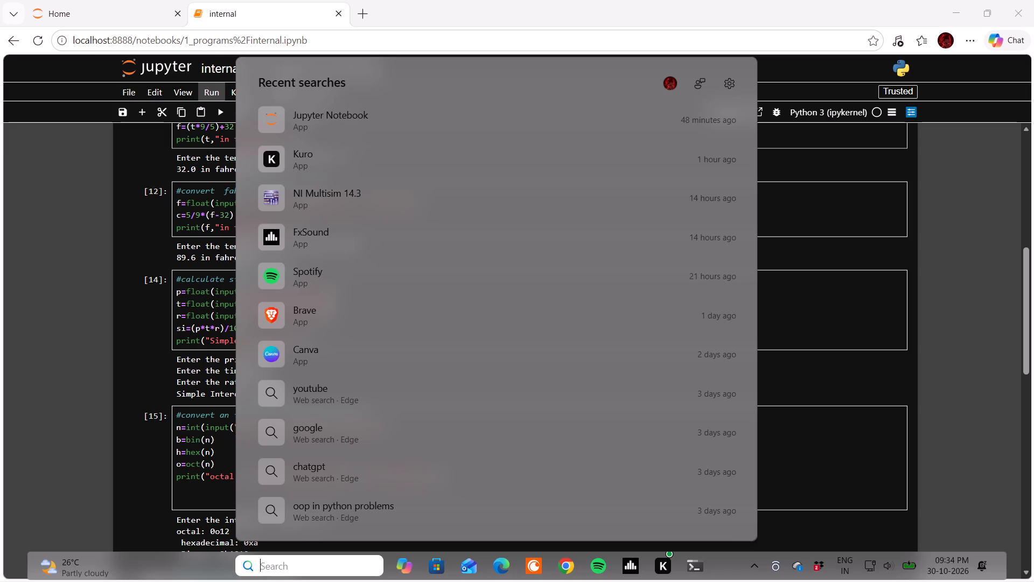
{"action": "type", "text": "word"}
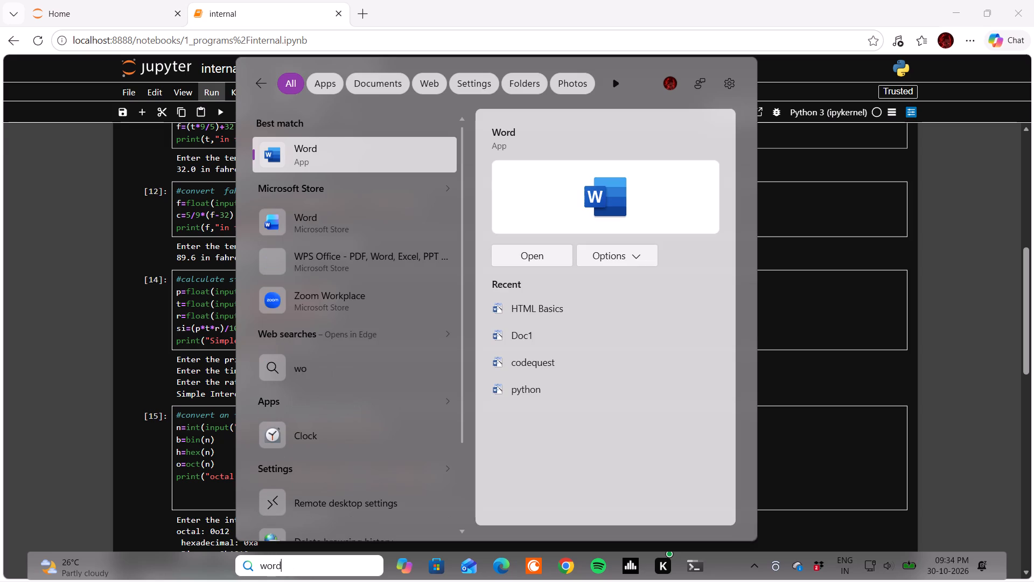
{"action": "key", "text": "Return"}
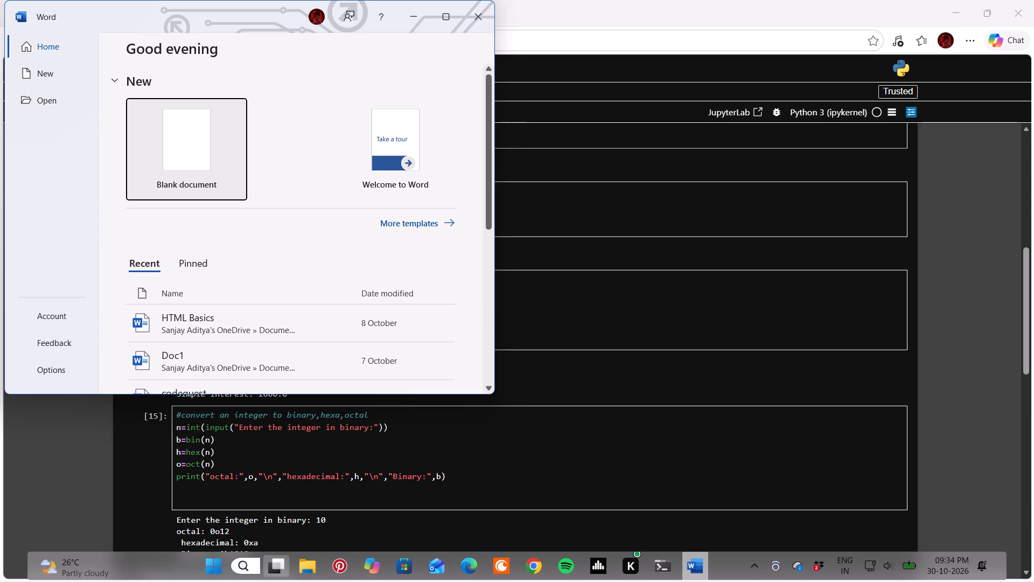
{"action": "left_click", "coordinate": [247, 566]}
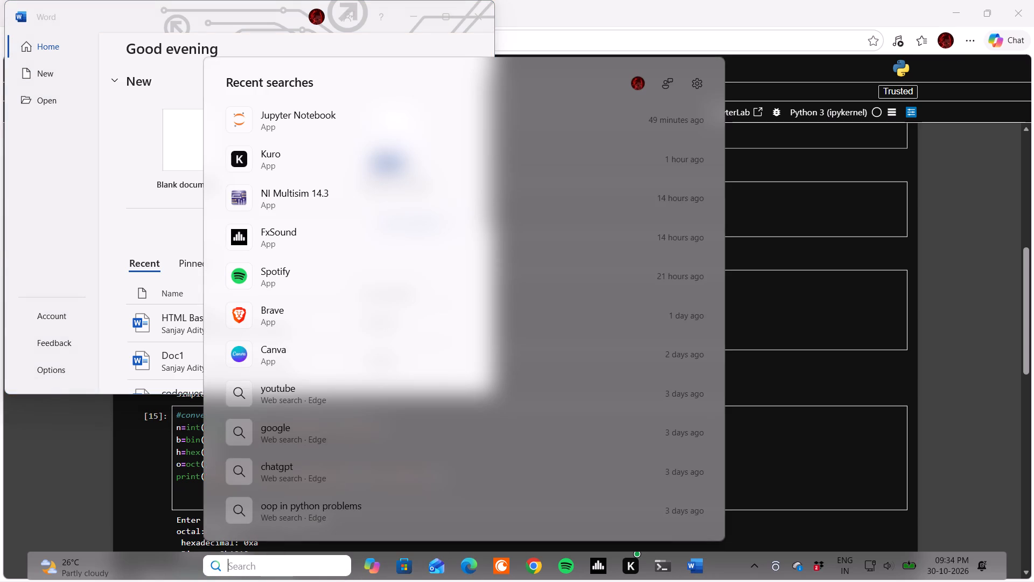
{"action": "type", "text": "ch"}
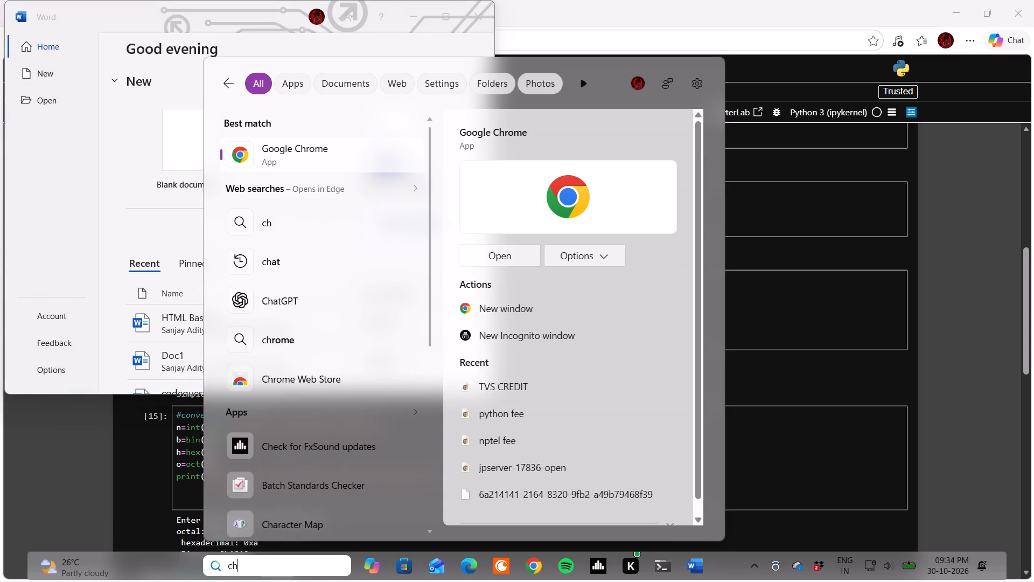
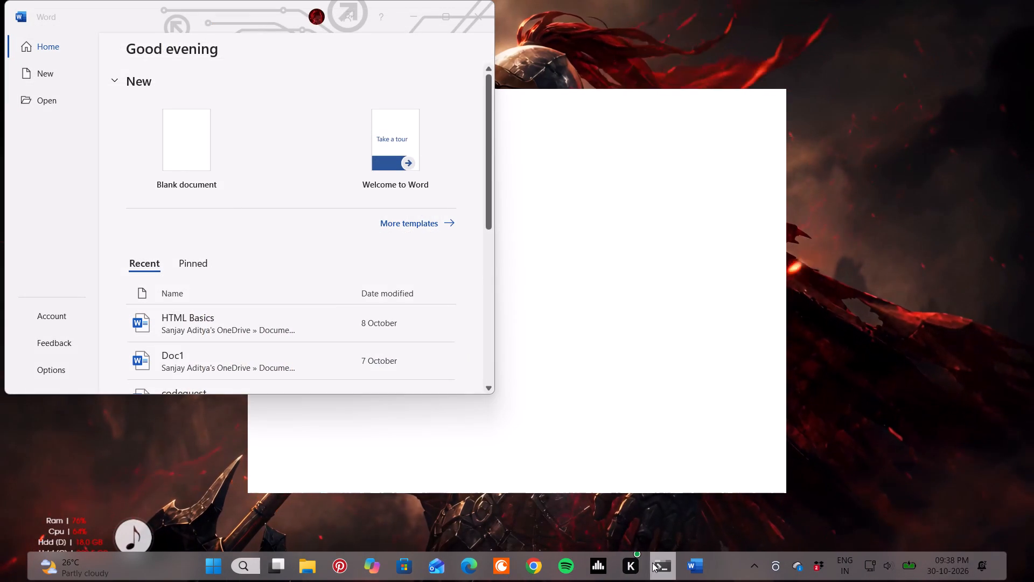
{"action": "left_click", "coordinate": [728, 449]}
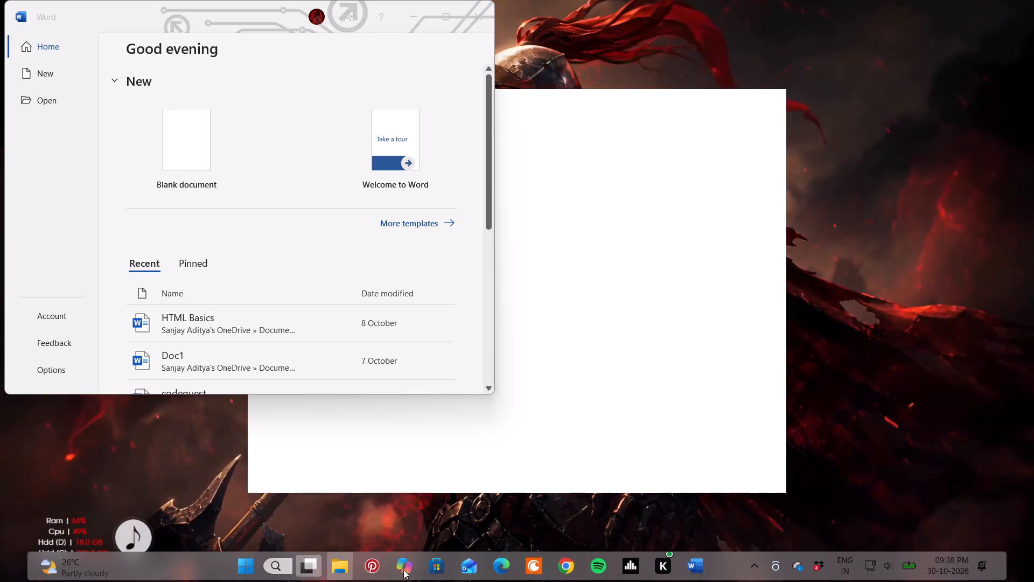
Search the computer for "jup" and launch Jupyter Notebook again.
{"action": "left_click", "coordinate": [272, 571]}
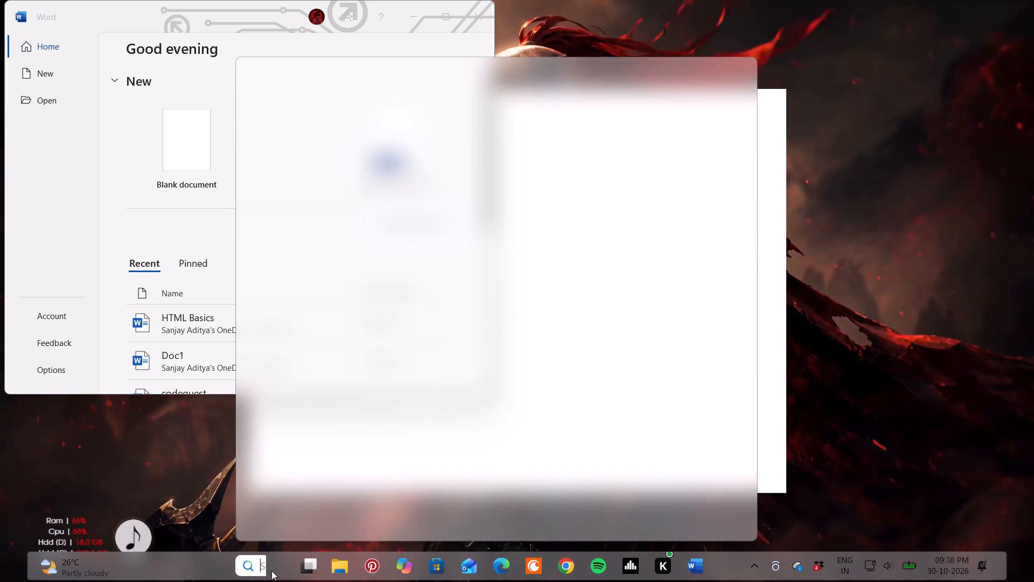
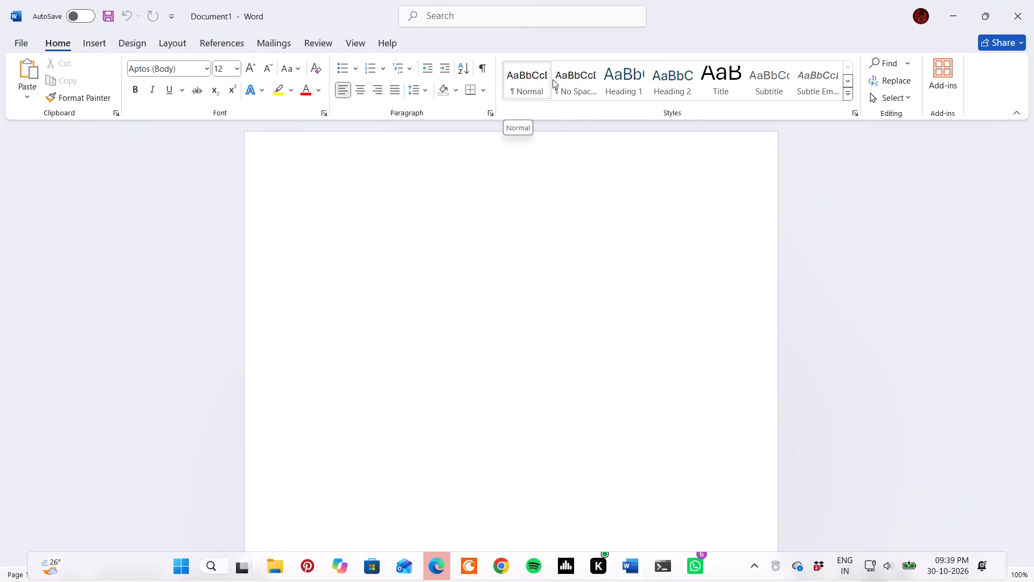
Add the centred title "PYTHON LAB INTERNAL IMPORTANT QUESTIONS" on the first line of the blank document.
{"action": "left_click", "coordinate": [361, 91]}
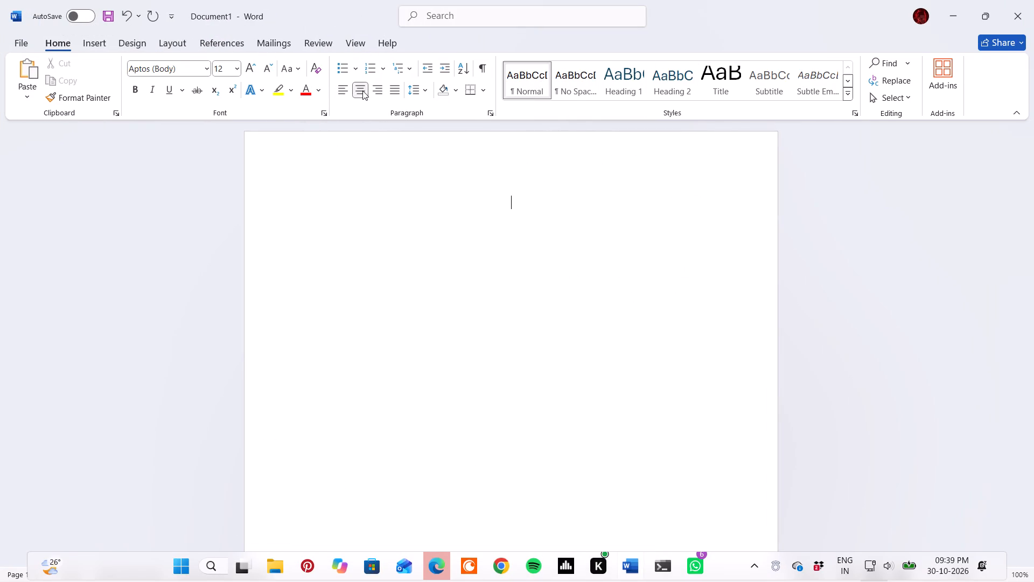
{"action": "type", "text": "PYT"}
{"action": "type", "text": "HON"}
{"action": "key", "text": "space"}
{"action": "type", "text": "LAB"}
{"action": "key", "text": "space"}
{"action": "type", "text": "INTERNAL IMPORTANT"}
{"action": "key", "text": "space"}
{"action": "type", "text": "QUESTIONS"}
Change the font of the whole title line to Lucida Fax.
{"action": "scroll", "coordinate": [342, 142], "scroll_direction": "down", "scroll_amount": 1}
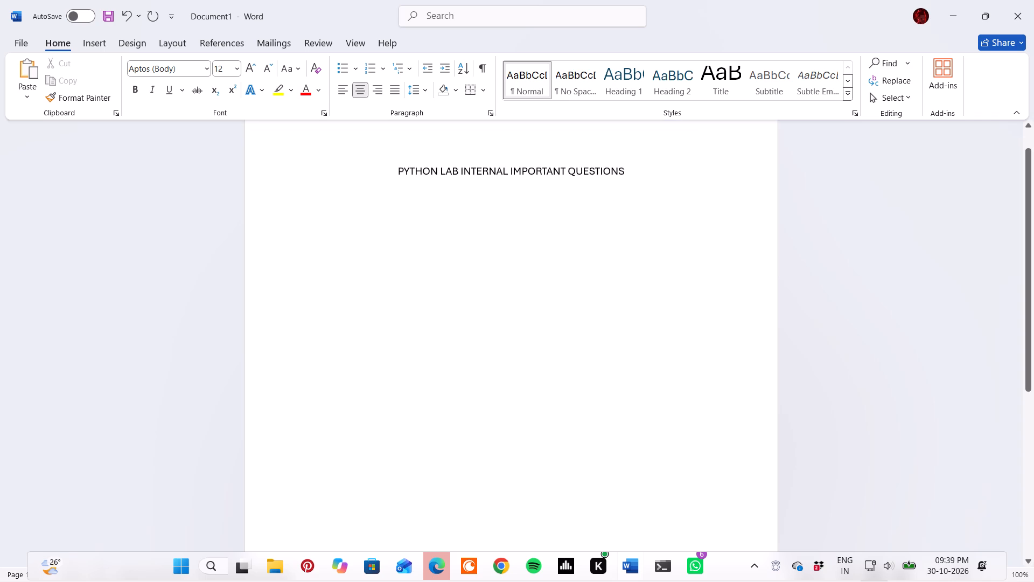
{"action": "left_click_drag", "start_coordinate": [397, 170], "coordinate": [606, 171]}
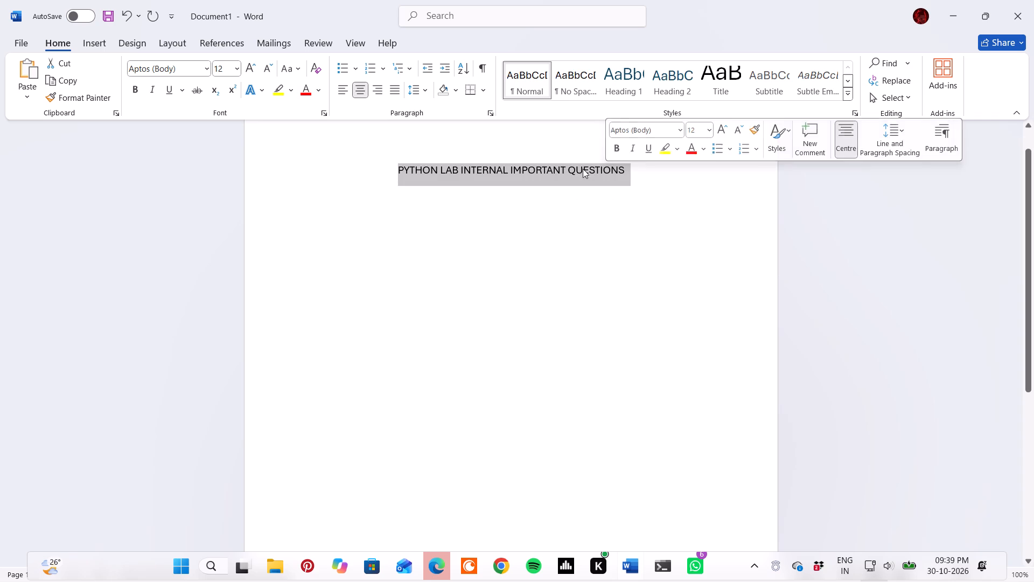
{"action": "left_click", "coordinate": [652, 130]}
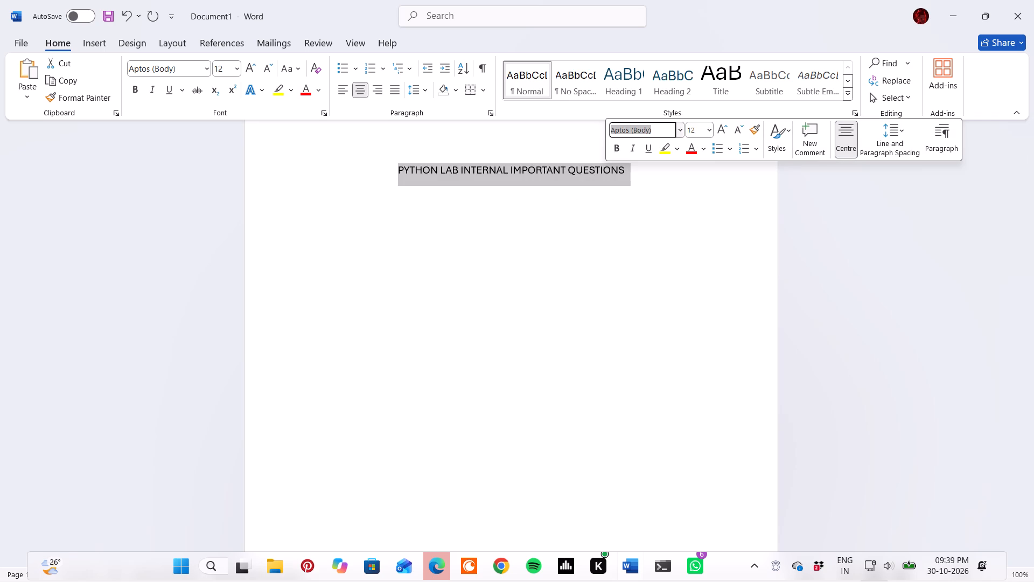
{"action": "type", "text": "LUCIDA"}
{"action": "key", "text": "Return"}
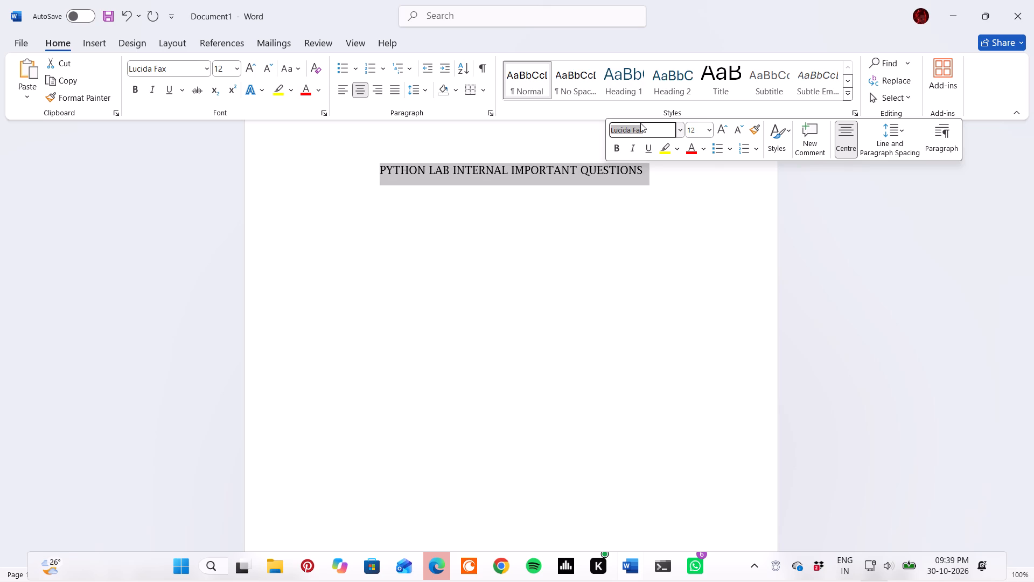
{"action": "left_click", "coordinate": [637, 205]}
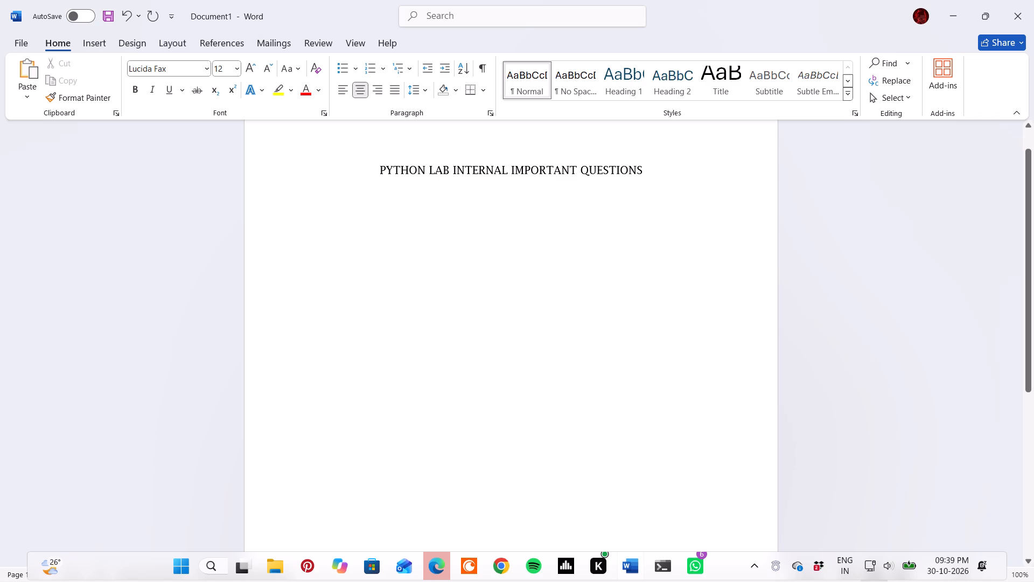
Start a new left-aligned paragraph below the title.
{"action": "key", "text": "Right"}
{"action": "key", "text": "Return"}
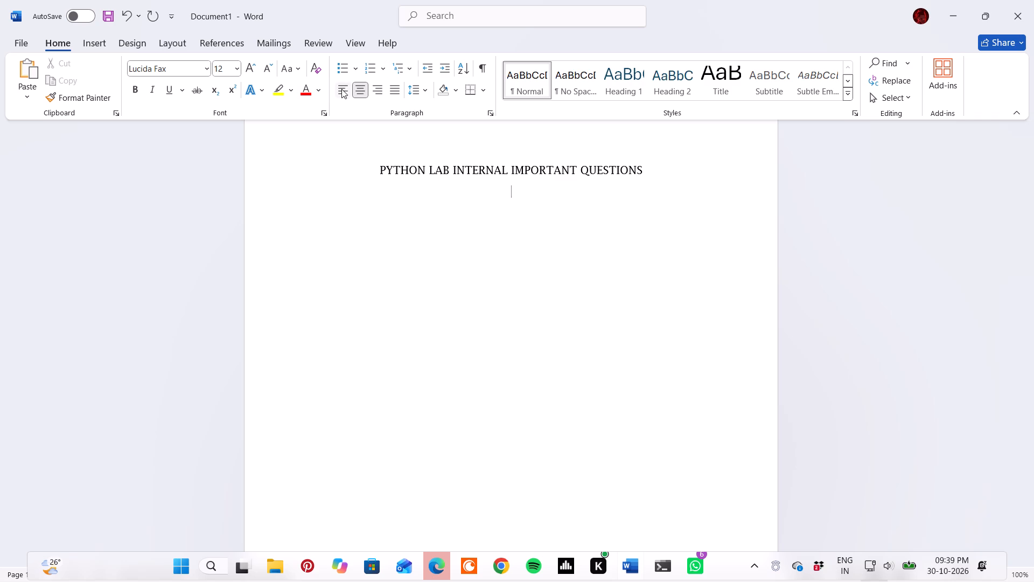
{"action": "left_click", "coordinate": [341, 89]}
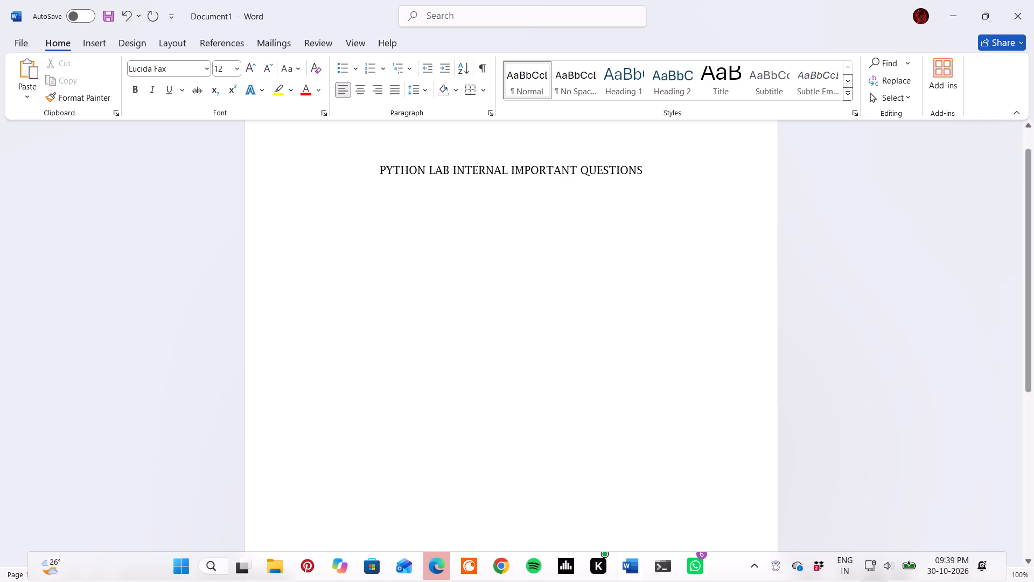
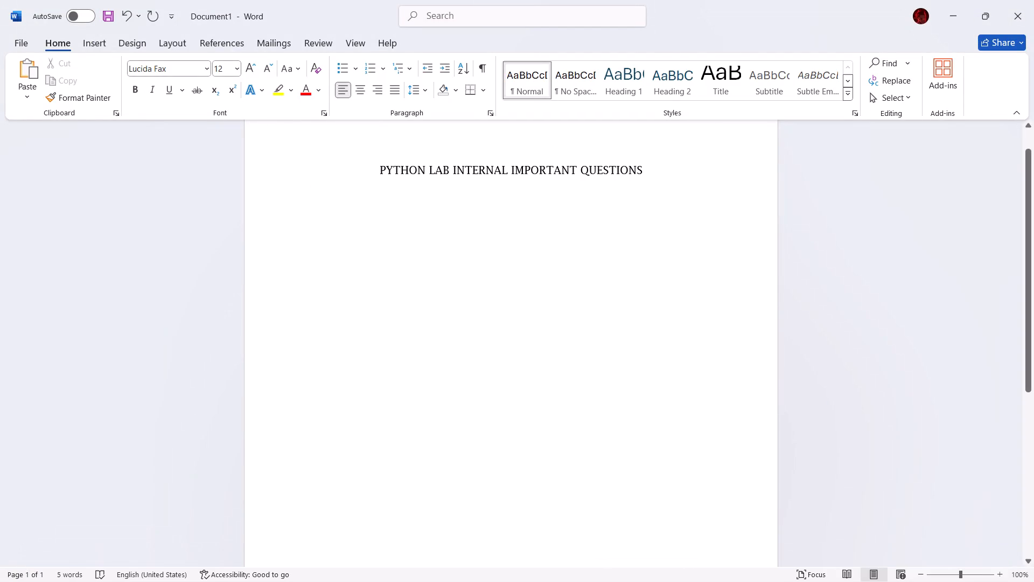
Paste the copied list of 27 Python program questions below the title.
{"action": "key", "text": "ctrl+v"}
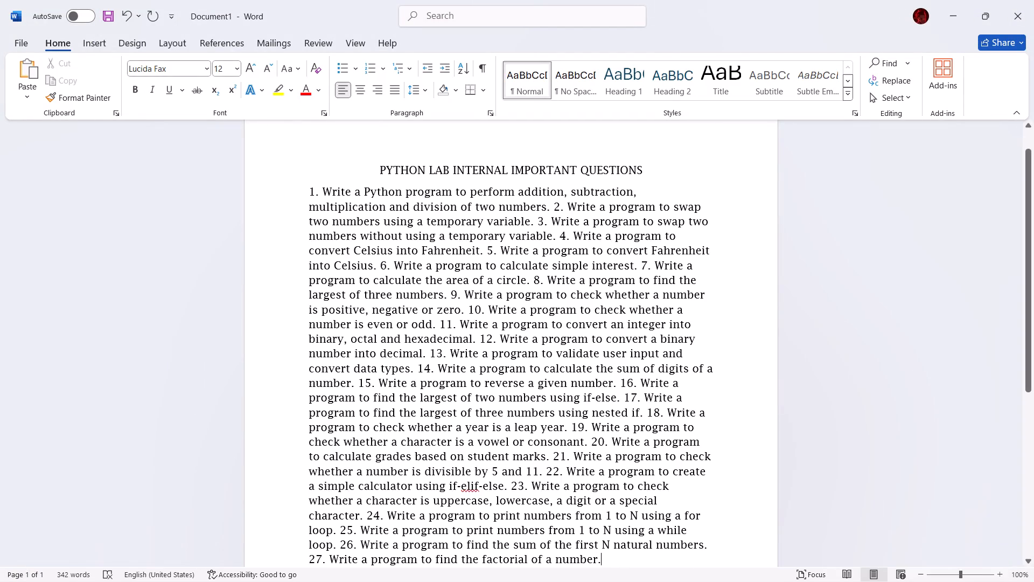
Break the pasted text after each of questions 1 to 6 so each stands in its own paragraph.
{"action": "left_click", "coordinate": [551, 206]}
{"action": "key", "text": "Return"}
{"action": "left_click", "coordinate": [689, 228]}
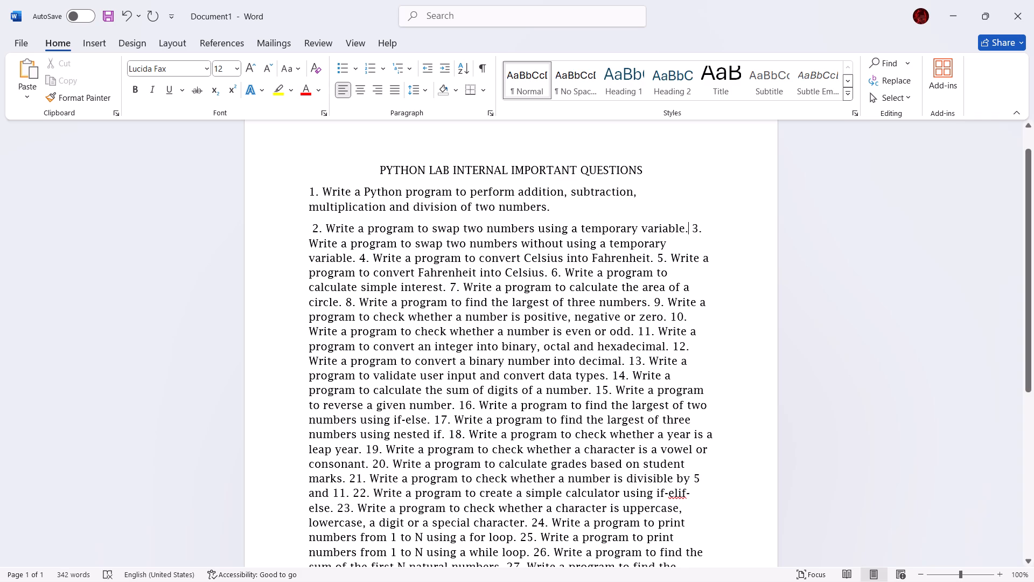
{"action": "key", "text": "Return"}
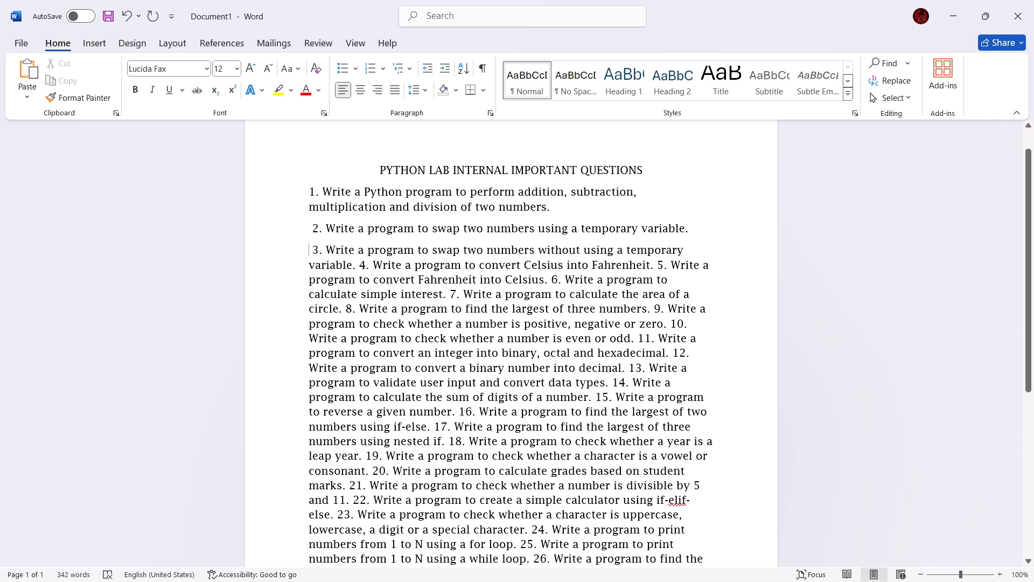
{"action": "left_click", "coordinate": [357, 262]}
{"action": "key", "text": "Return"}
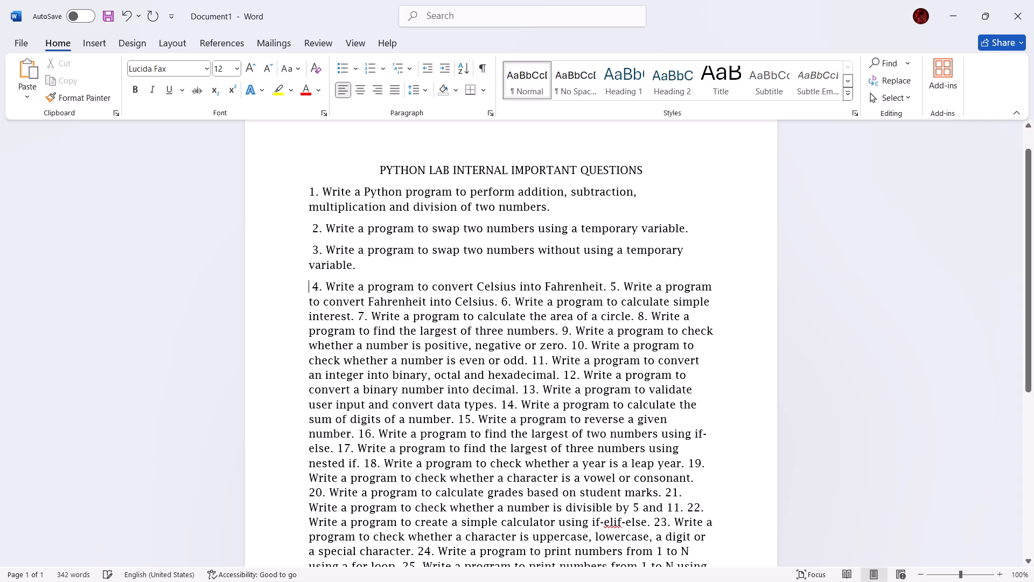
{"action": "left_click", "coordinate": [609, 286]}
{"action": "key", "text": "Return"}
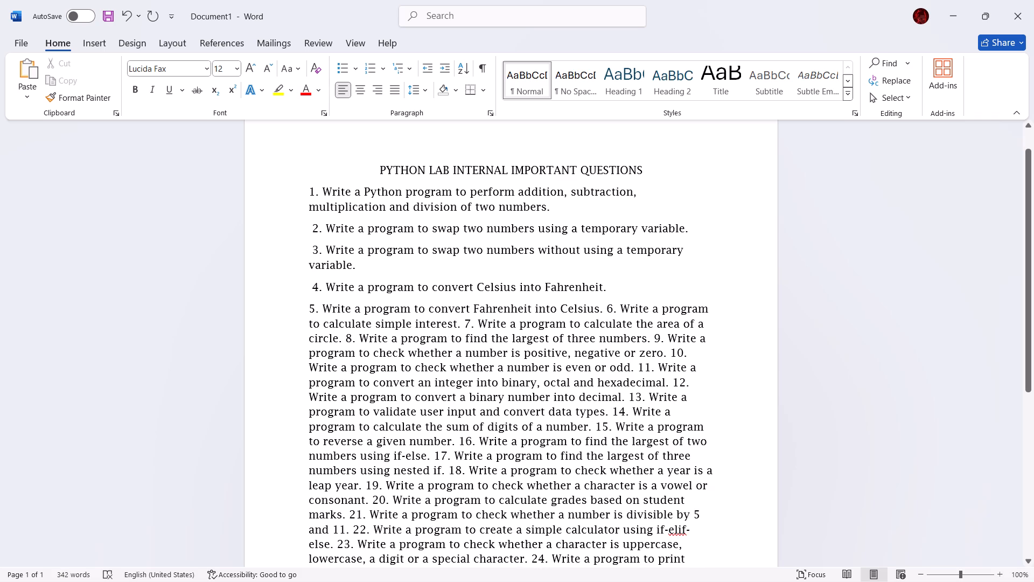
{"action": "left_click", "coordinate": [464, 322]}
{"action": "key", "text": "Return"}
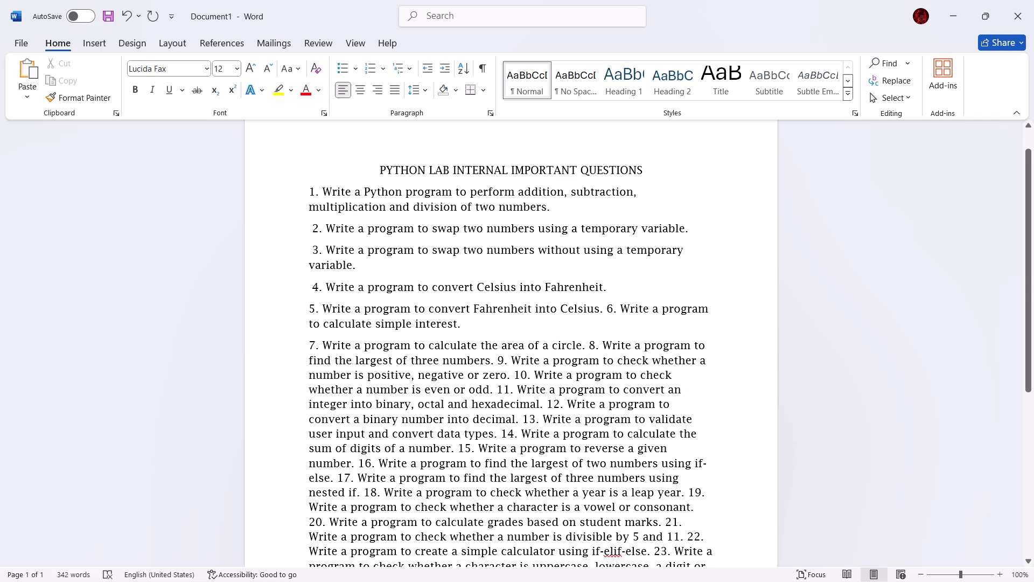
{"action": "left_click", "coordinate": [604, 309]}
{"action": "key", "text": "Return"}
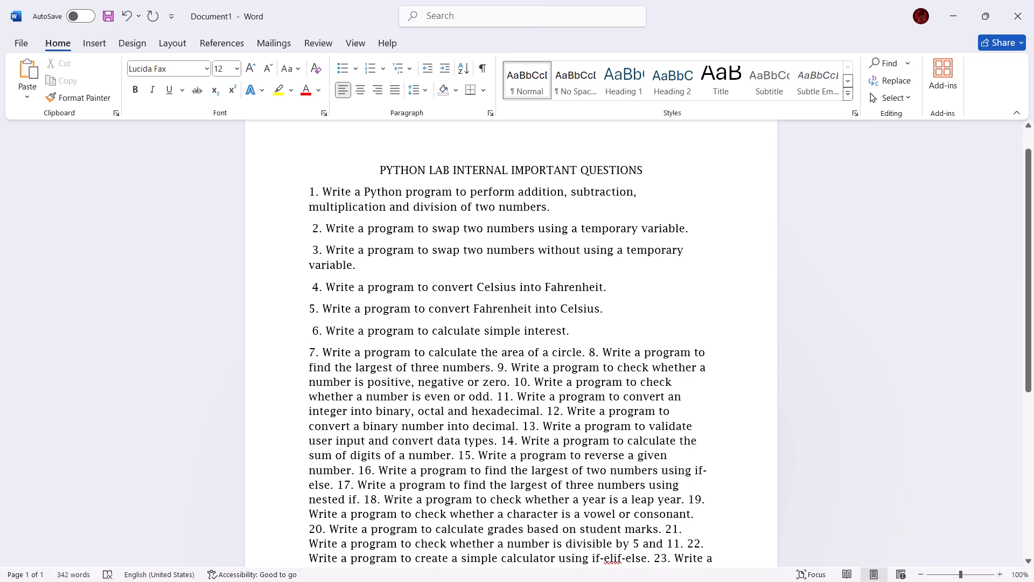
Separate questions 7 to 10 into individual paragraphs, with a break after each one.
{"action": "left_click", "coordinate": [590, 350]}
{"action": "key", "text": "Return"}
{"action": "left_click", "coordinate": [615, 376]}
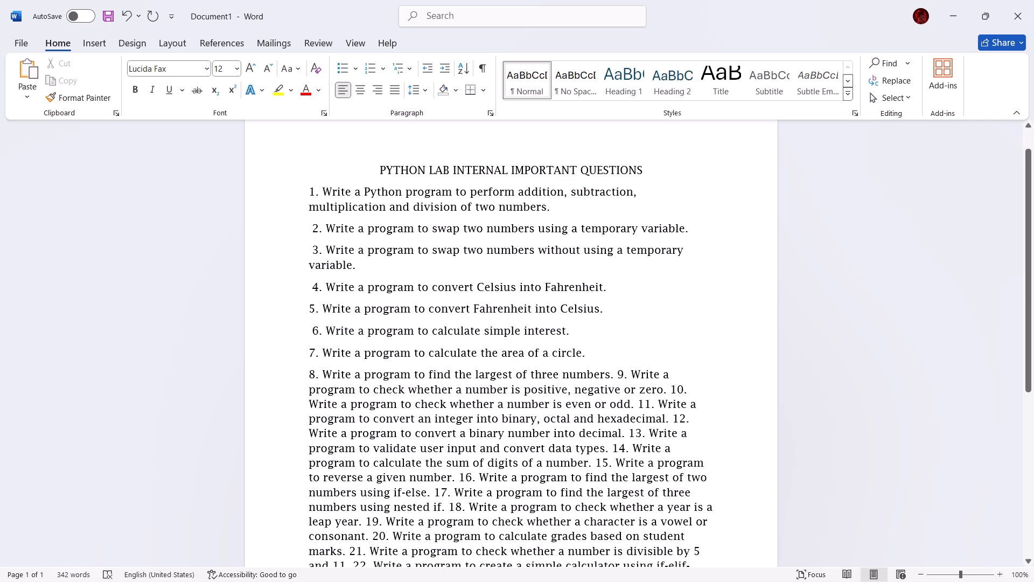
{"action": "key", "text": "Return"}
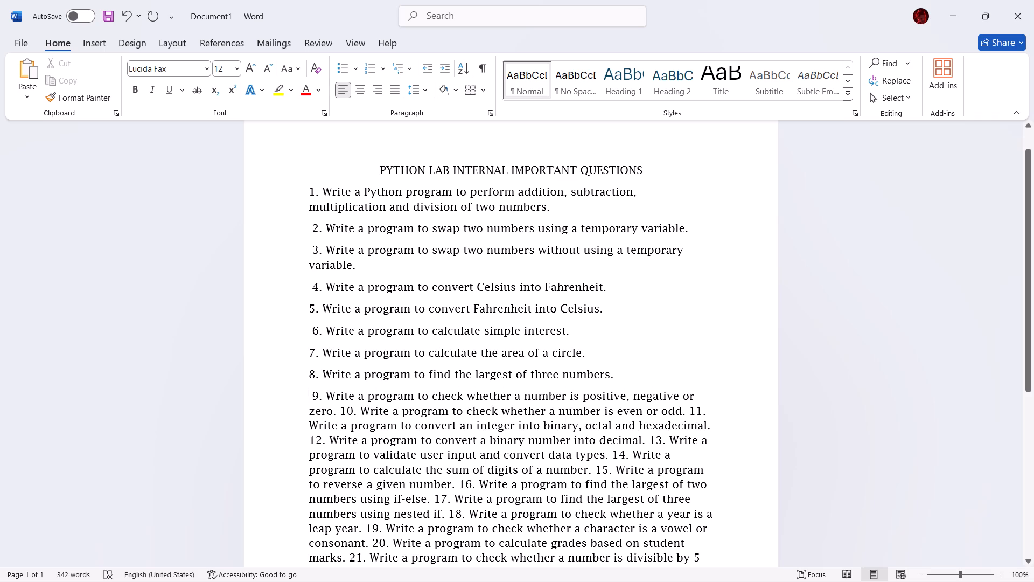
{"action": "left_click", "coordinate": [340, 406]}
{"action": "key", "text": "Return"}
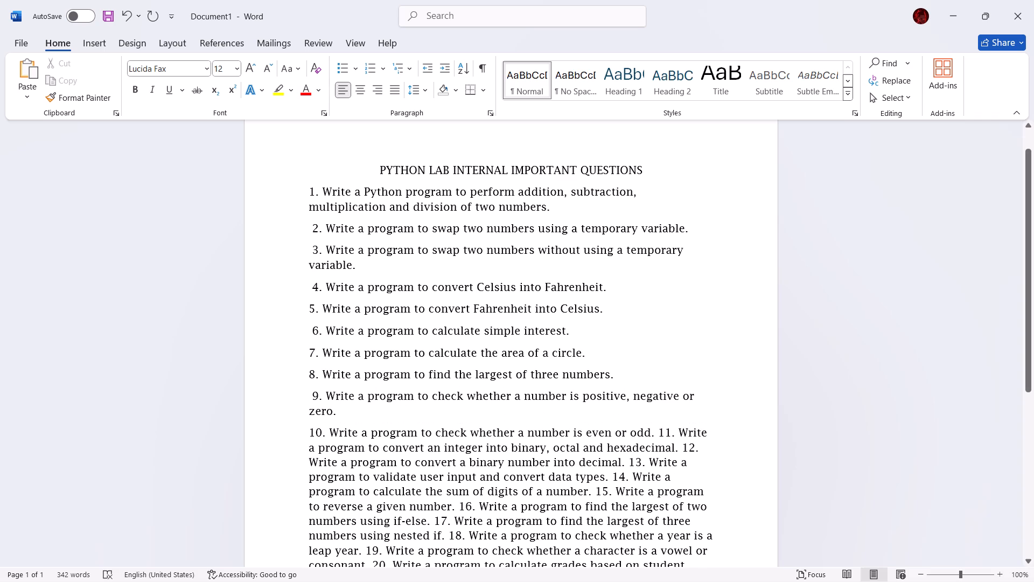
{"action": "left_click", "coordinate": [658, 433]}
{"action": "key", "text": "Return"}
Separate questions 11 to 15 into individual paragraphs, with a break after each one.
{"action": "scroll", "coordinate": [646, 434], "scroll_direction": "down", "scroll_amount": 3}
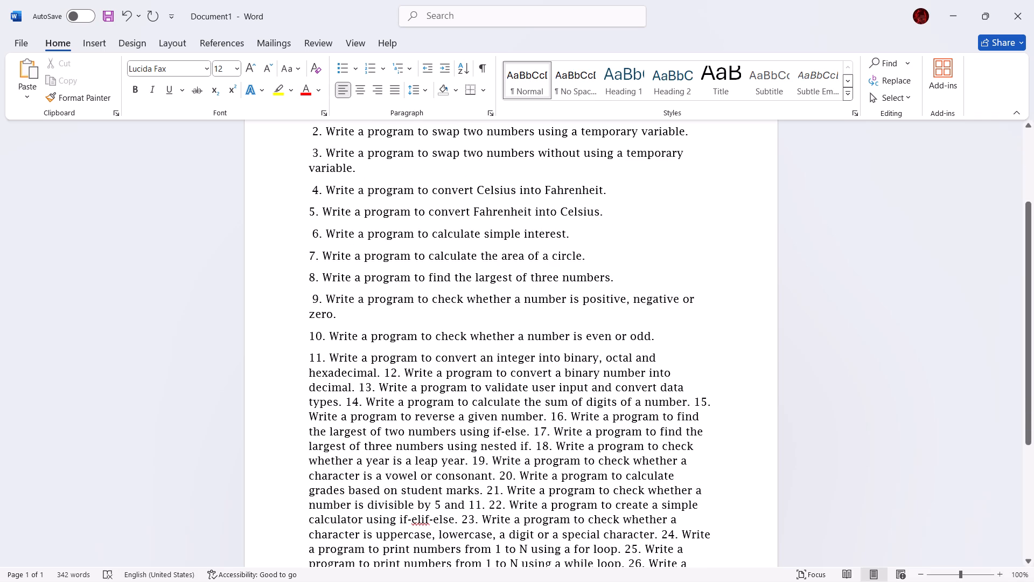
{"action": "left_click", "coordinate": [381, 375]}
{"action": "key", "text": "Return"}
{"action": "left_click", "coordinate": [653, 394]}
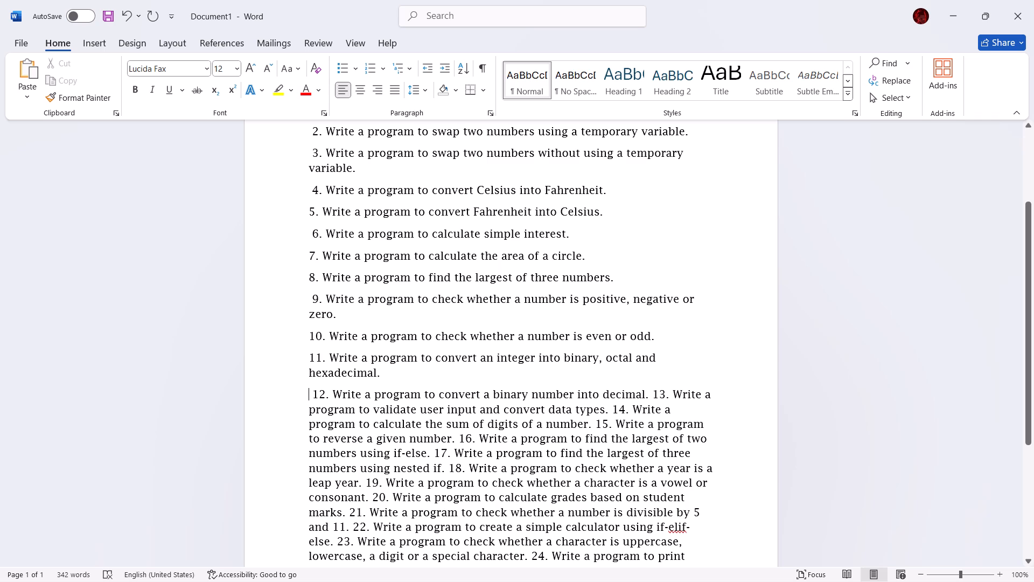
{"action": "key", "text": "Return"}
{"action": "left_click", "coordinate": [671, 416]}
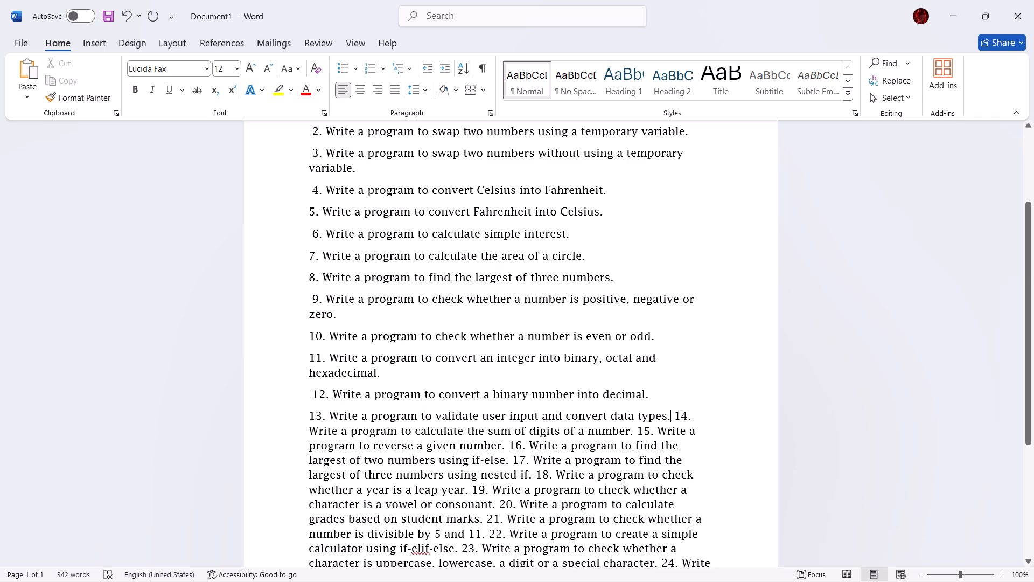
{"action": "key", "text": "Return"}
{"action": "left_click", "coordinate": [661, 442]}
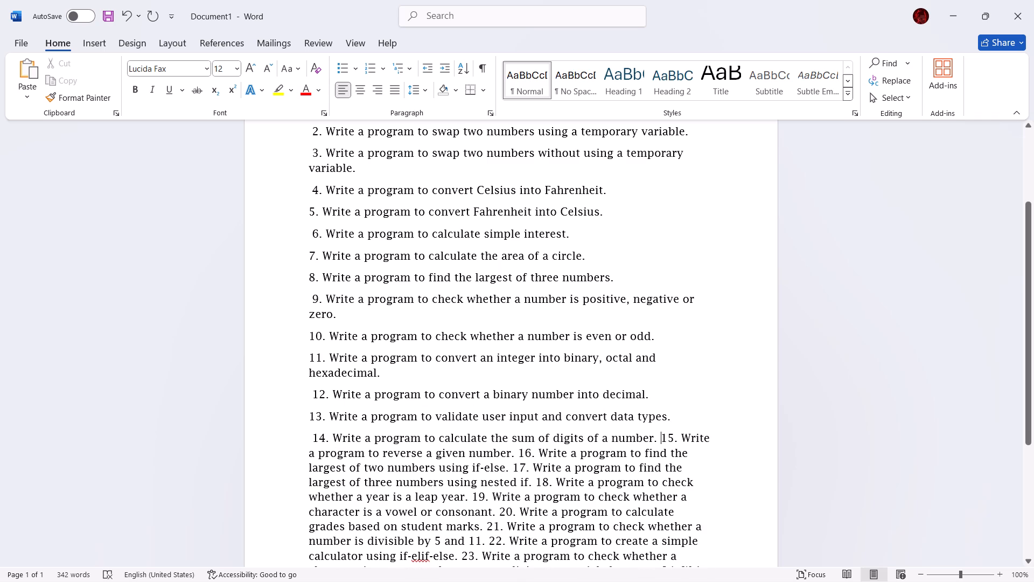
{"action": "key", "text": "Return"}
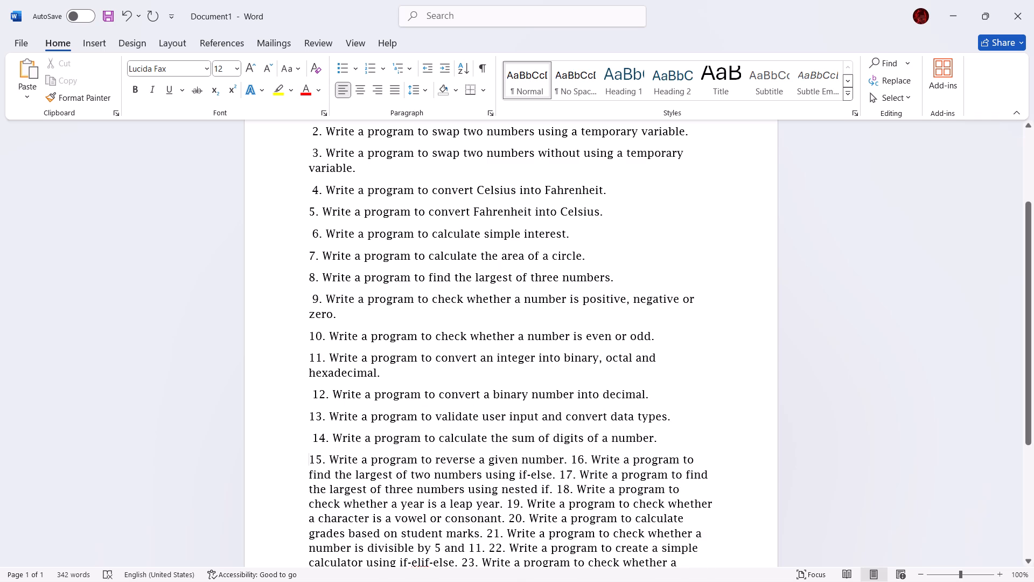
{"action": "left_click", "coordinate": [576, 461]}
{"action": "left_click", "coordinate": [572, 461]}
{"action": "key", "text": "Return"}
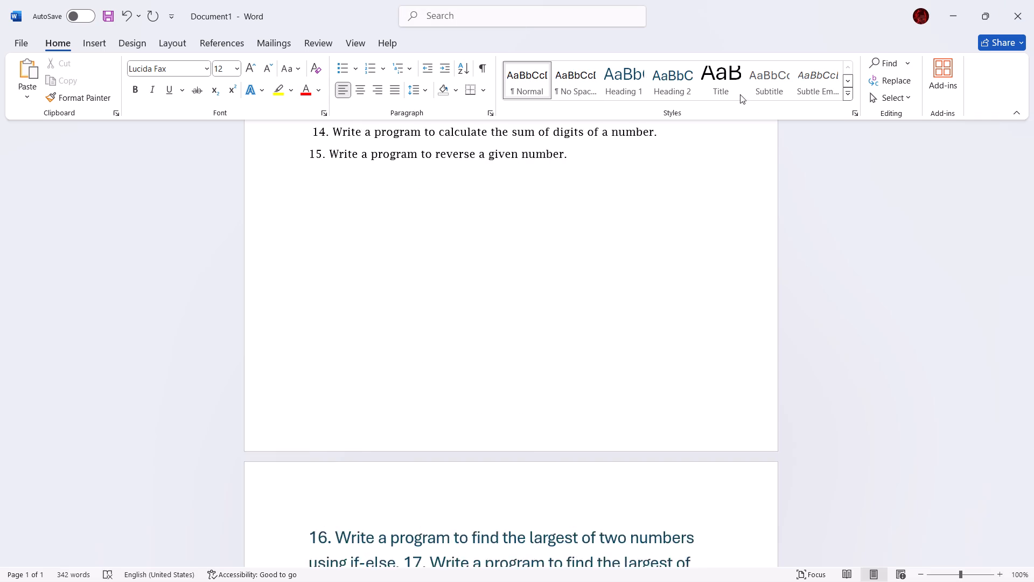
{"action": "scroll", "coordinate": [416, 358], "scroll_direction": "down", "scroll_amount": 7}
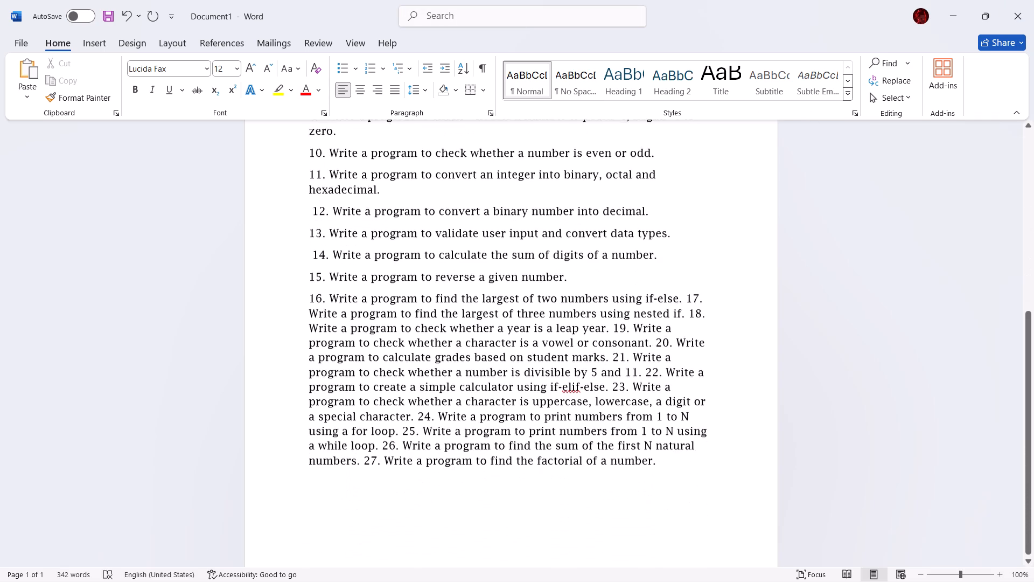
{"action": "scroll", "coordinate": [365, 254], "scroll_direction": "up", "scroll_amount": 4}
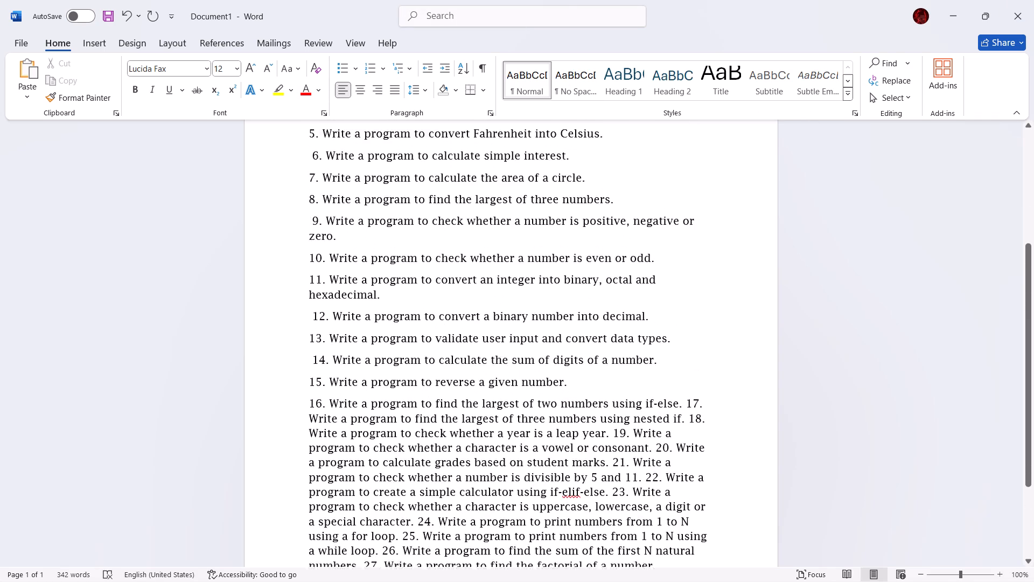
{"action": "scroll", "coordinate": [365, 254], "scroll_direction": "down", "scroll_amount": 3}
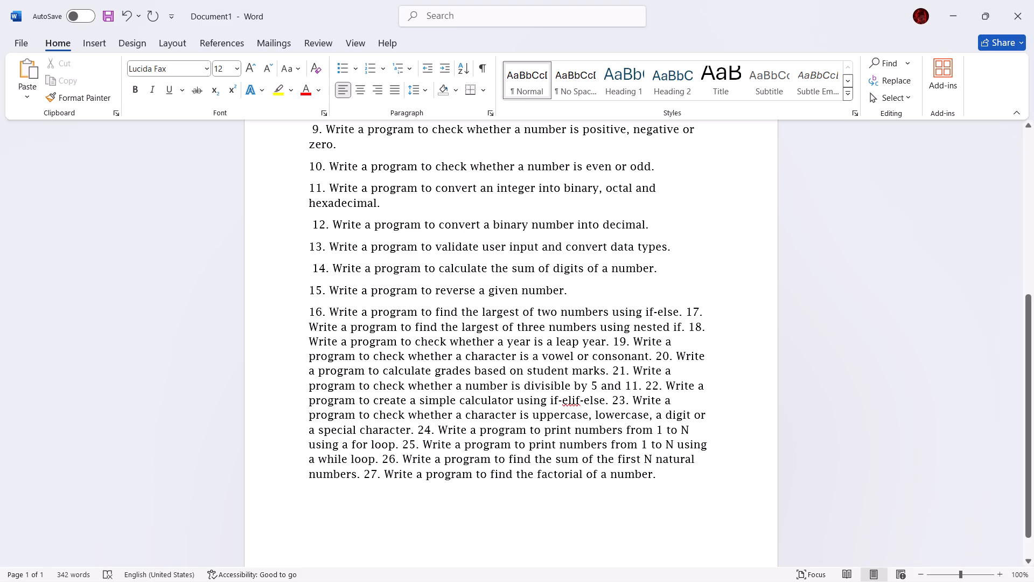
Insert paragraph breaks in the question list after questions 16, 18, 19 and 20.
{"action": "left_click", "coordinate": [686, 313]}
{"action": "key", "text": "Return"}
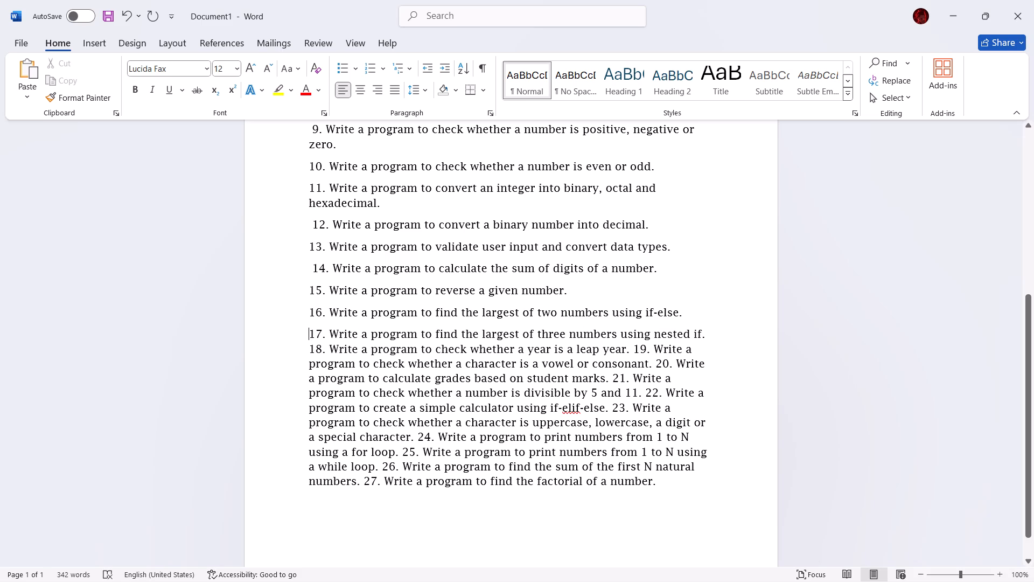
{"action": "left_click", "coordinate": [636, 351]}
{"action": "key", "text": "Return"}
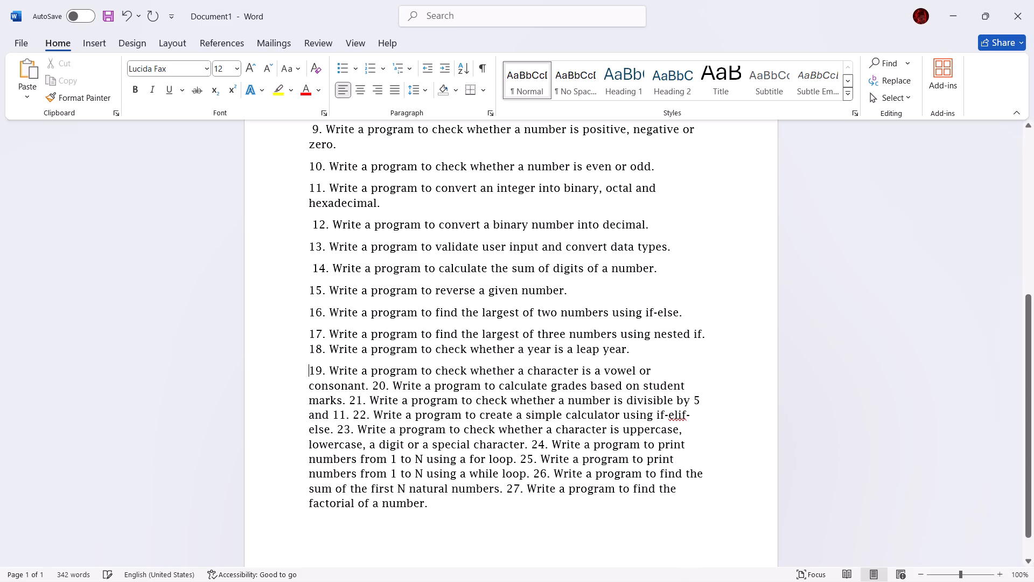
{"action": "left_click", "coordinate": [372, 385]}
{"action": "key", "text": "Return"}
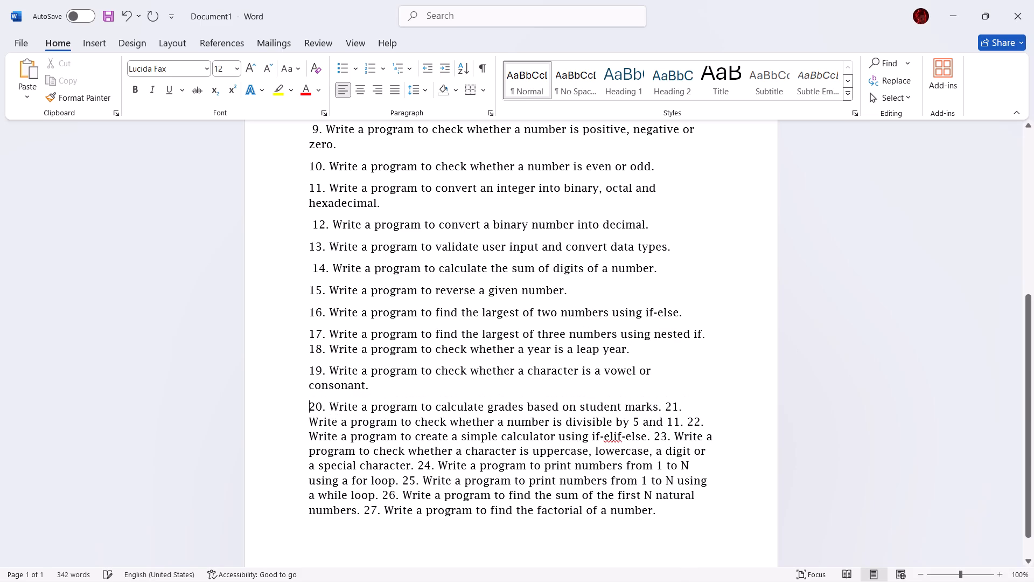
{"action": "left_click", "coordinate": [663, 407]}
{"action": "key", "text": "Return"}
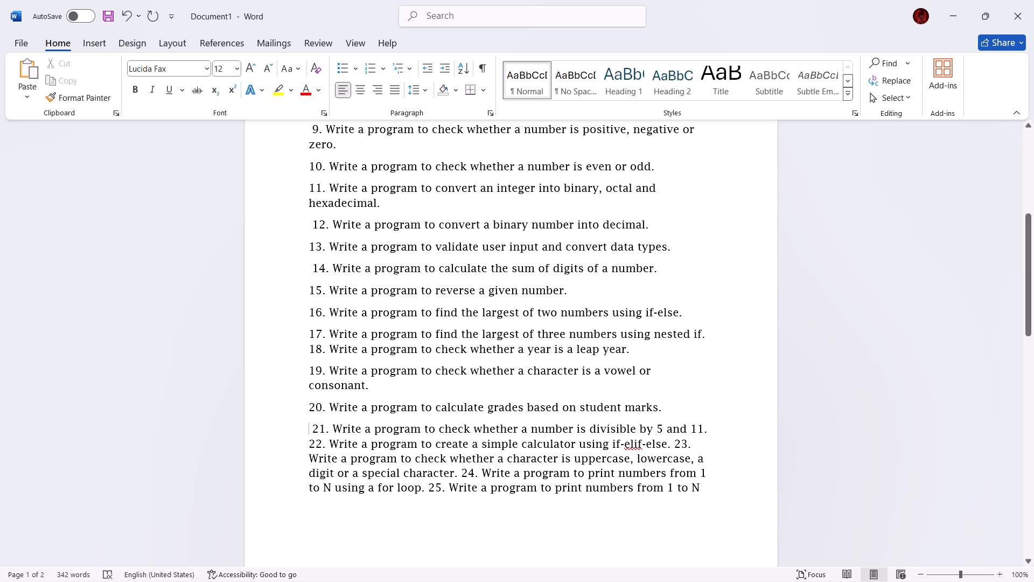
Insert paragraph breaks after questions 22, 23, 24, 25 and 26, so that question 27 starts its own paragraph.
{"action": "left_click", "coordinate": [673, 445]}
{"action": "key", "text": "Return"}
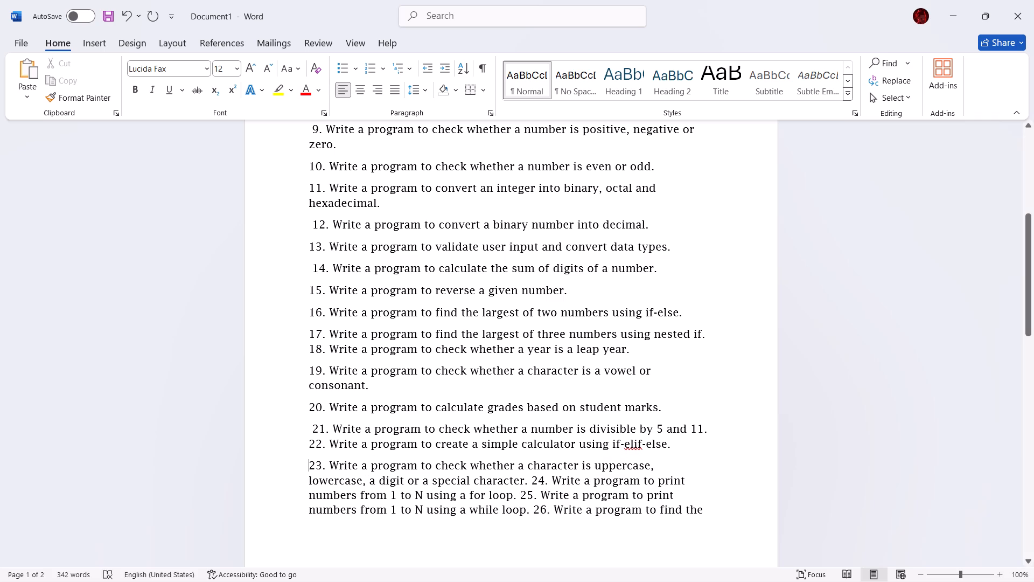
{"action": "left_click", "coordinate": [532, 482]}
{"action": "key", "text": "Return"}
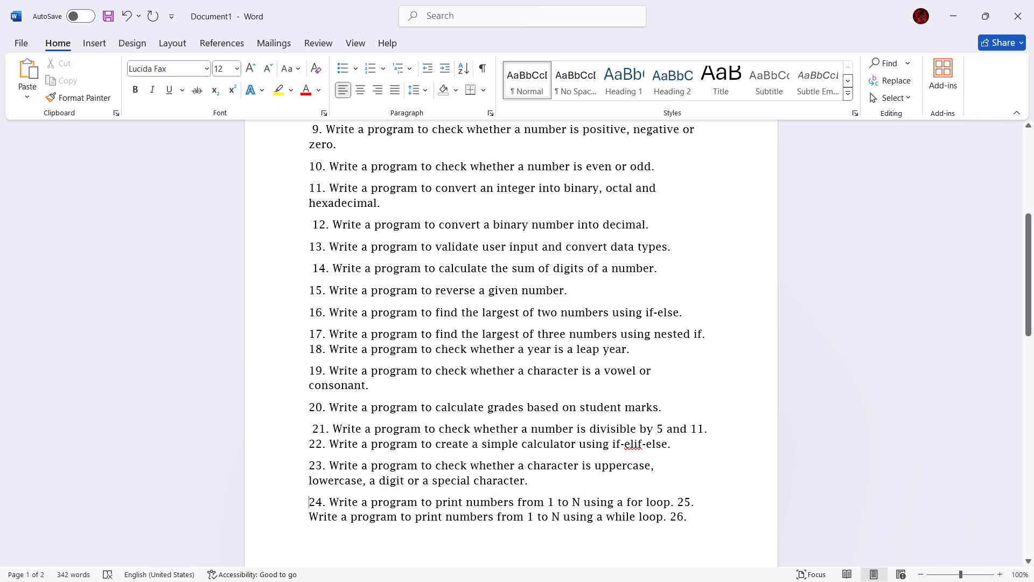
{"action": "left_click", "coordinate": [677, 505]}
{"action": "key", "text": "Return"}
{"action": "scroll", "coordinate": [519, 423], "scroll_direction": "down", "scroll_amount": 4}
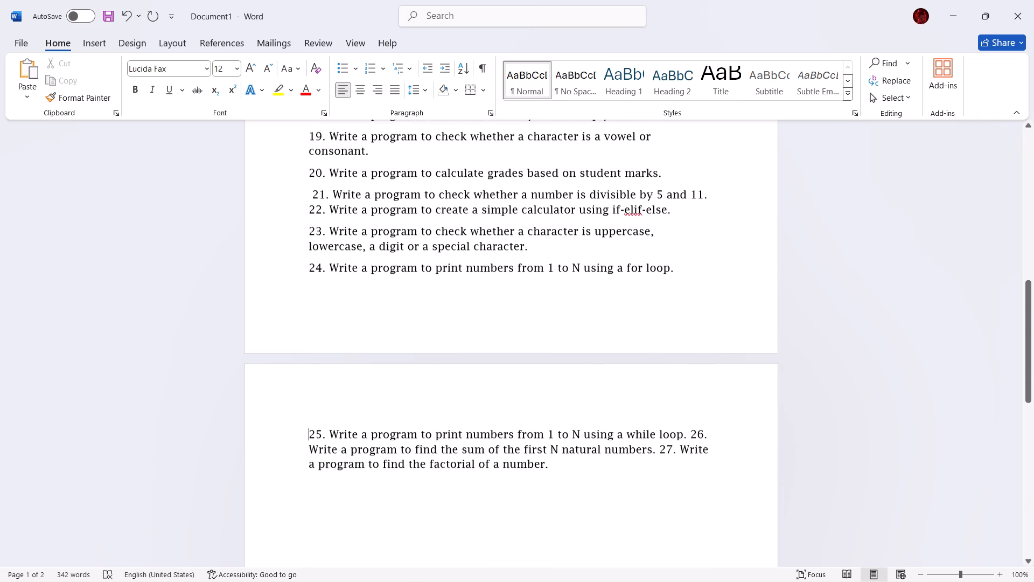
{"action": "left_click", "coordinate": [691, 413]}
{"action": "key", "text": "Return"}
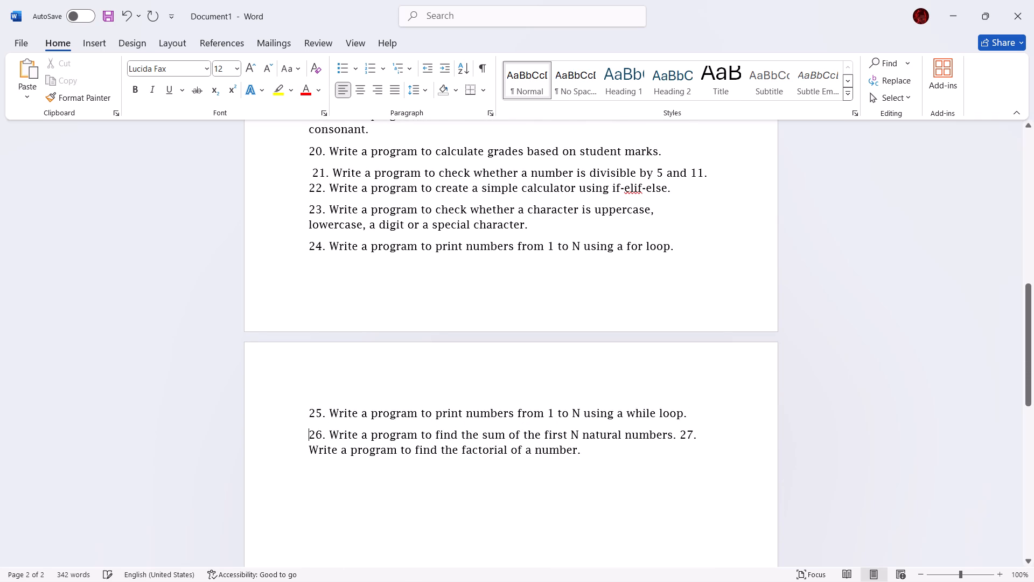
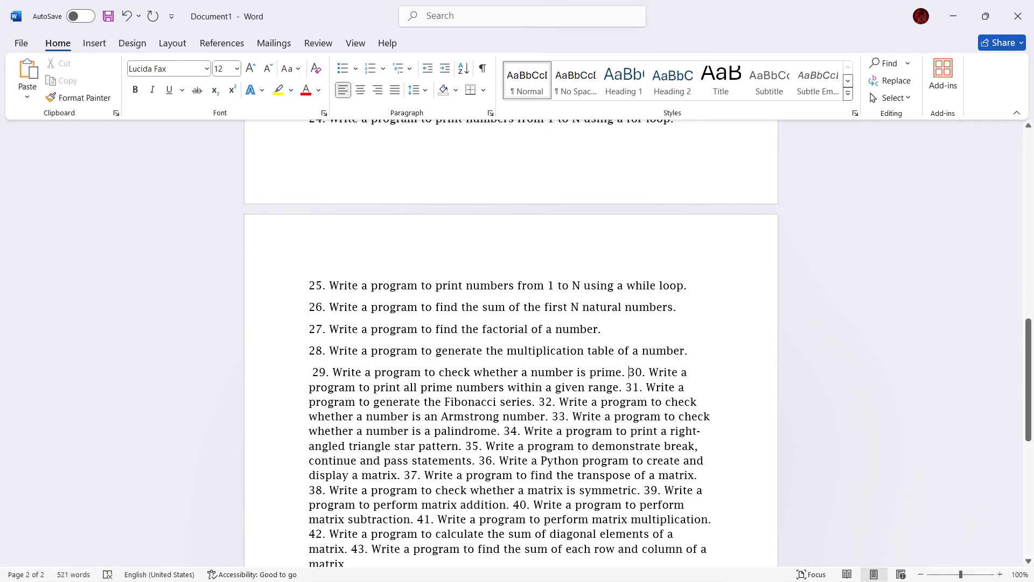
Separate questions 29 to 31 into individual paragraphs, with a break after each one.
{"action": "key", "text": "Return"}
{"action": "left_click", "coordinate": [687, 396]}
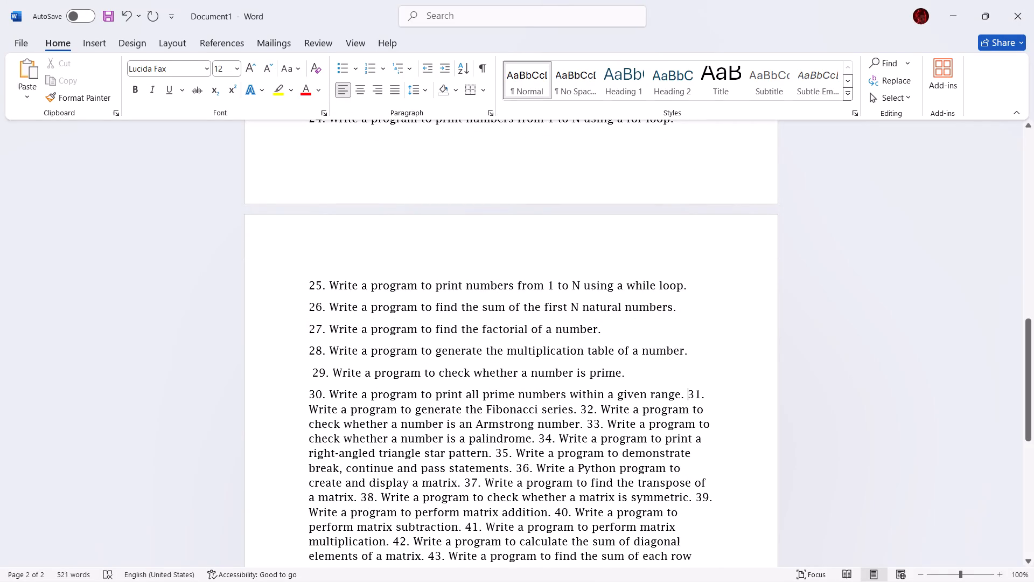
{"action": "key", "text": "Return"}
{"action": "left_click", "coordinate": [599, 417]}
{"action": "key", "text": "Return"}
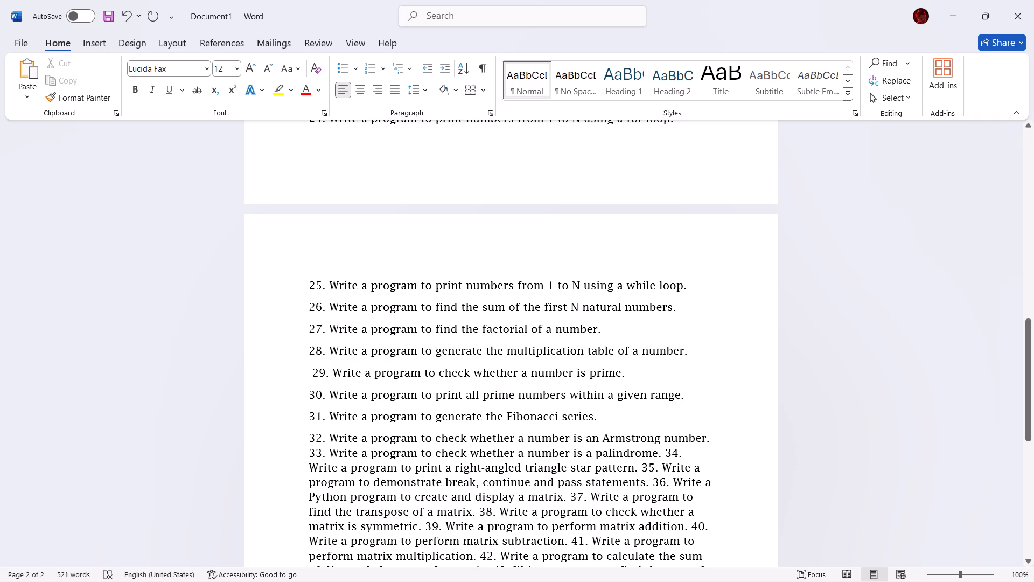
Insert a paragraph break after each of questions 33, 34, 36, 37 and 38 in the run-on question text.
{"action": "left_click", "coordinate": [664, 455]}
{"action": "key", "text": "Return"}
{"action": "scroll", "coordinate": [665, 451], "scroll_direction": "down", "scroll_amount": 3}
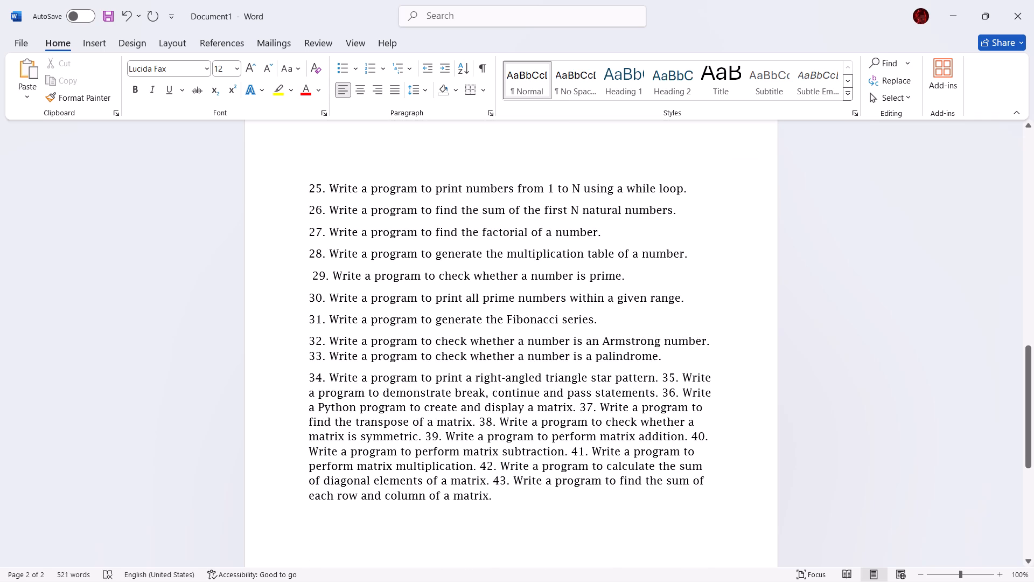
{"action": "left_click", "coordinate": [663, 378]}
{"action": "key", "text": "Return"}
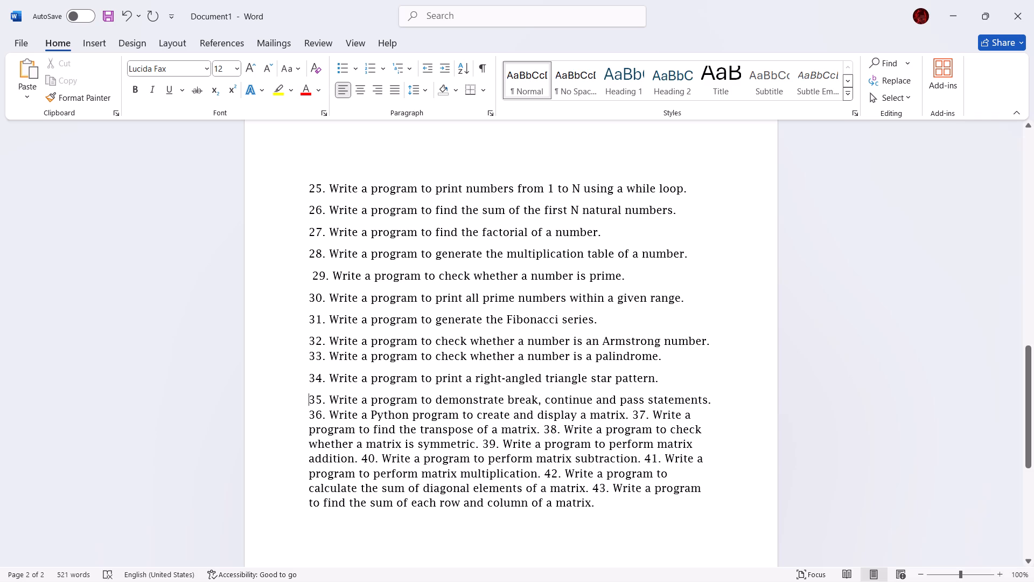
{"action": "left_click", "coordinate": [634, 415]}
{"action": "key", "text": "Return"}
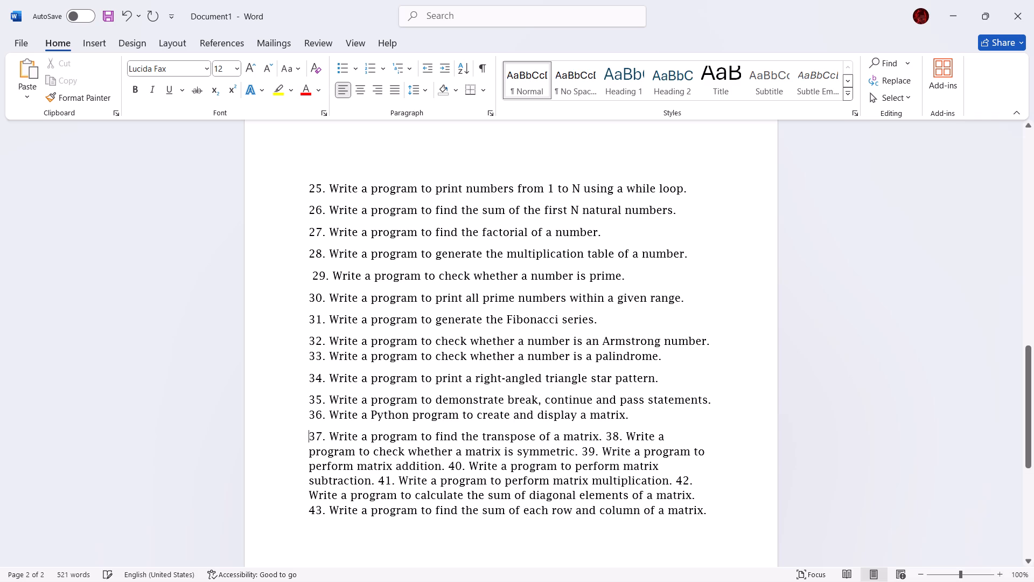
{"action": "left_click", "coordinate": [604, 438]}
{"action": "key", "text": "Return"}
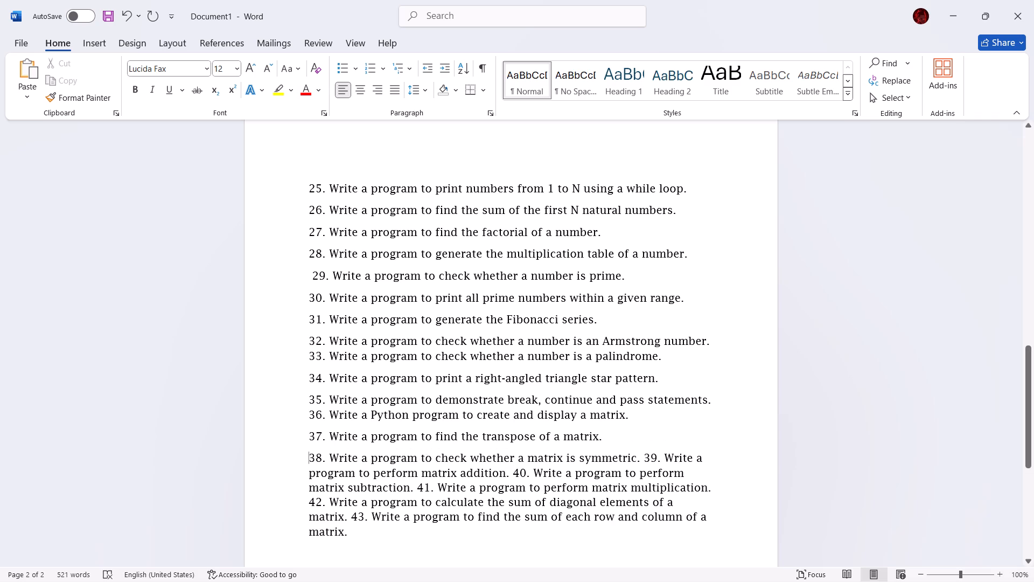
{"action": "left_click", "coordinate": [641, 454]}
{"action": "key", "text": "Return"}
Insert a paragraph break after each of the matrix questions 39, 40, 41 and 42, leaving question 43 on its own line.
{"action": "scroll", "coordinate": [638, 452], "scroll_direction": "down", "scroll_amount": 2}
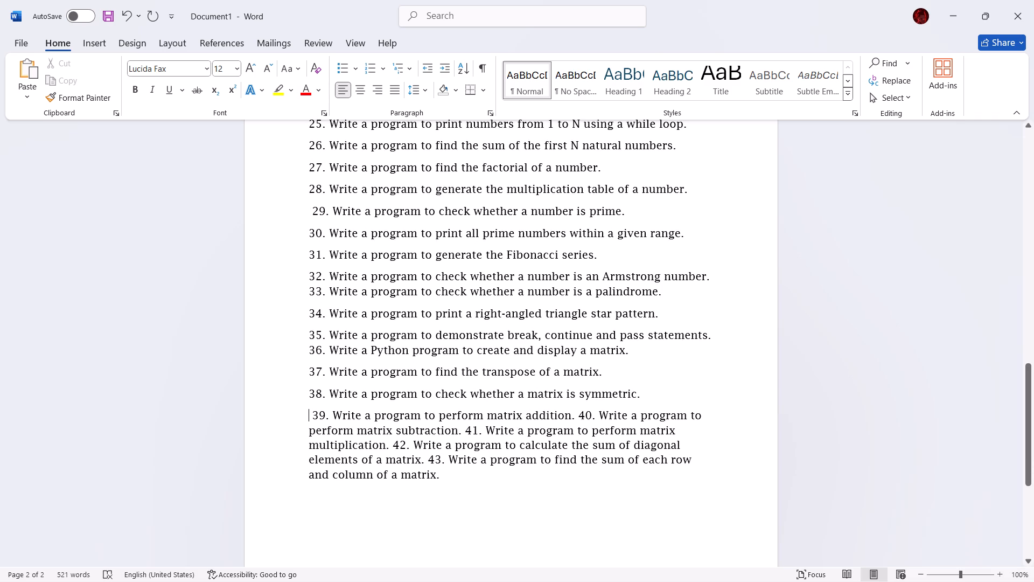
{"action": "left_click", "coordinate": [578, 416]}
{"action": "key", "text": "Return"}
{"action": "left_click", "coordinate": [591, 437]}
{"action": "key", "text": "Return"}
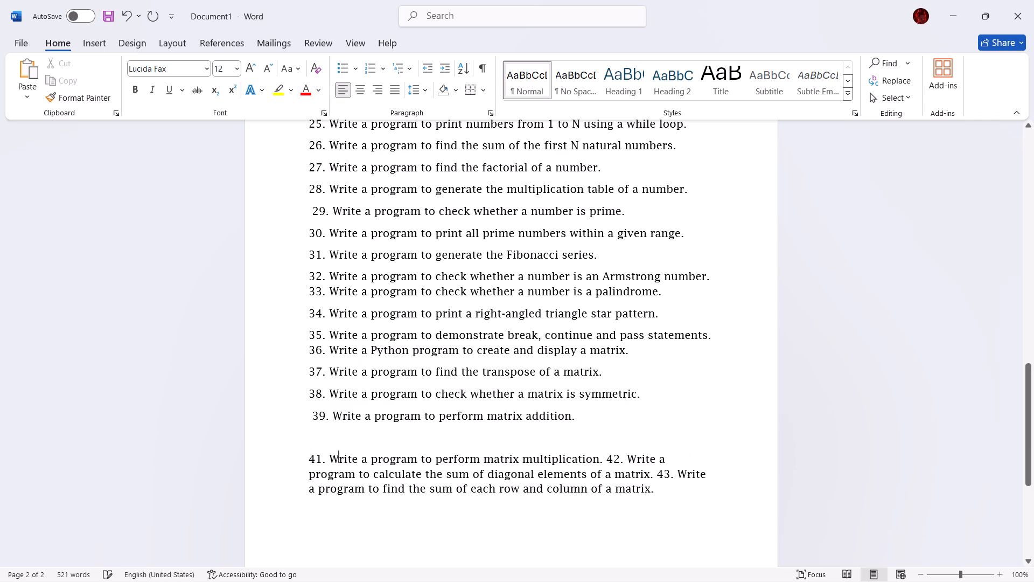
{"action": "scroll", "coordinate": [594, 438], "scroll_direction": "down", "scroll_amount": 1}
{"action": "left_click", "coordinate": [607, 431]}
{"action": "key", "text": "Return"}
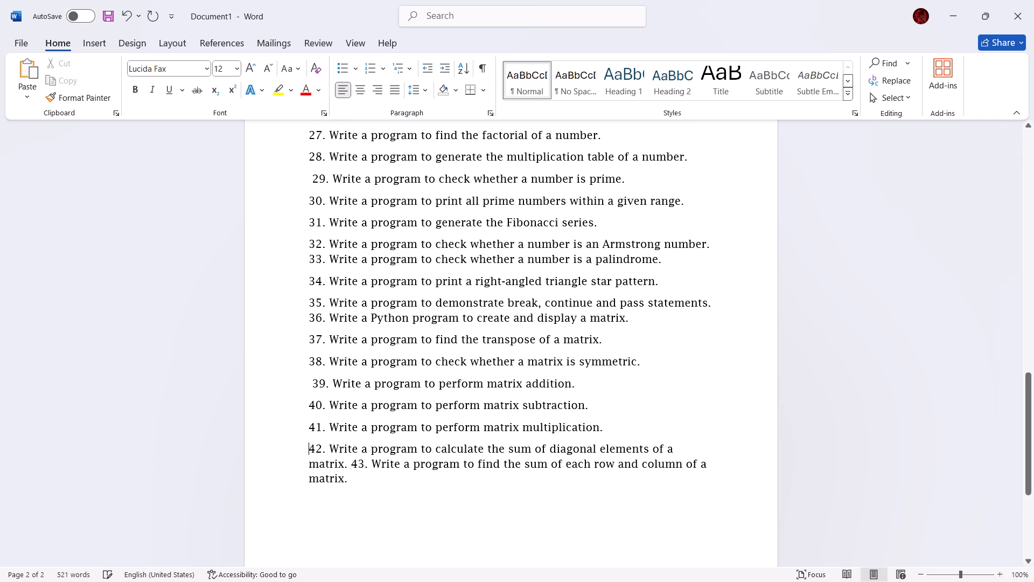
{"action": "left_click", "coordinate": [352, 466]}
{"action": "key", "text": "Return"}
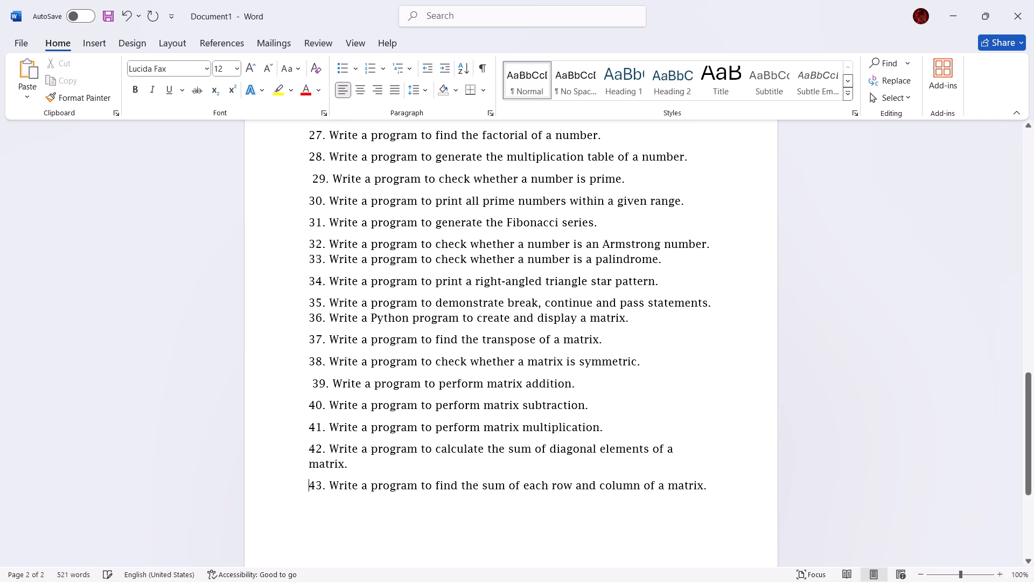
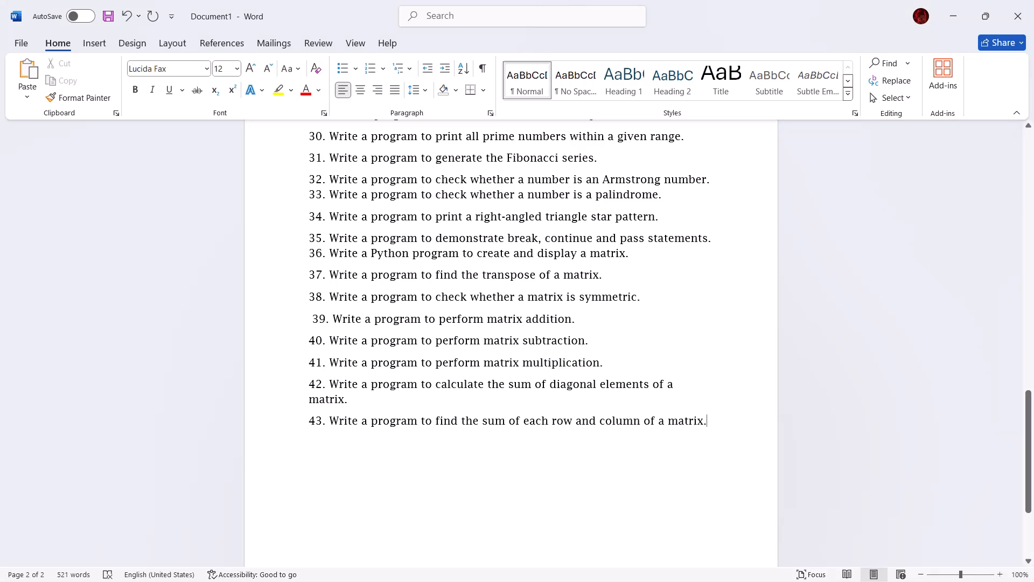
Paste the copied list, tuple and dictionary questions 44 to 63 on a new line after question 43.
{"action": "key", "text": "Return"}
{"action": "key", "text": "ctrl+v"}
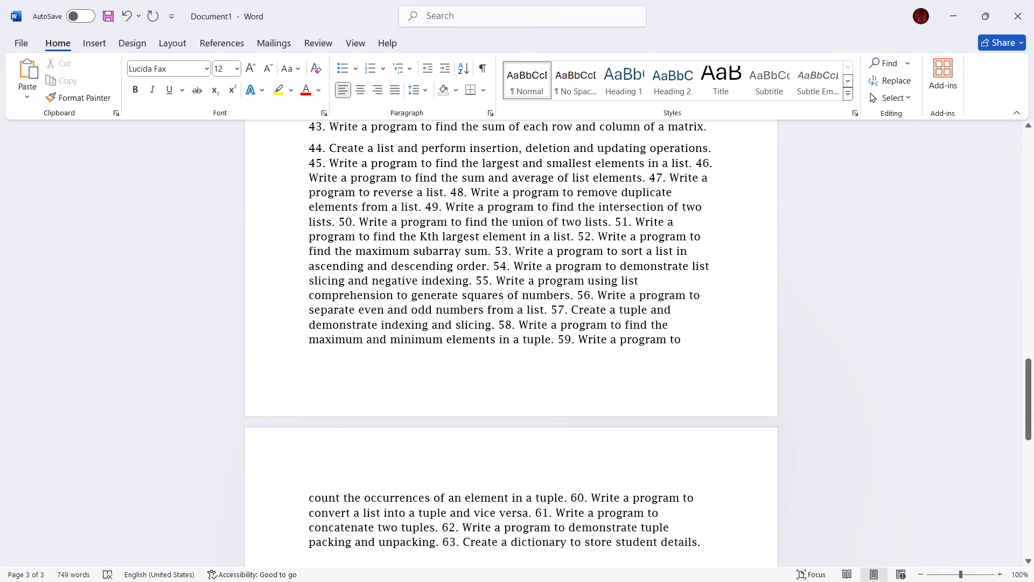
Insert a paragraph break after each of the list questions 45, 46, 47, 48 and 49 in the pasted text.
{"action": "left_click", "coordinate": [694, 163]}
{"action": "key", "text": "Return"}
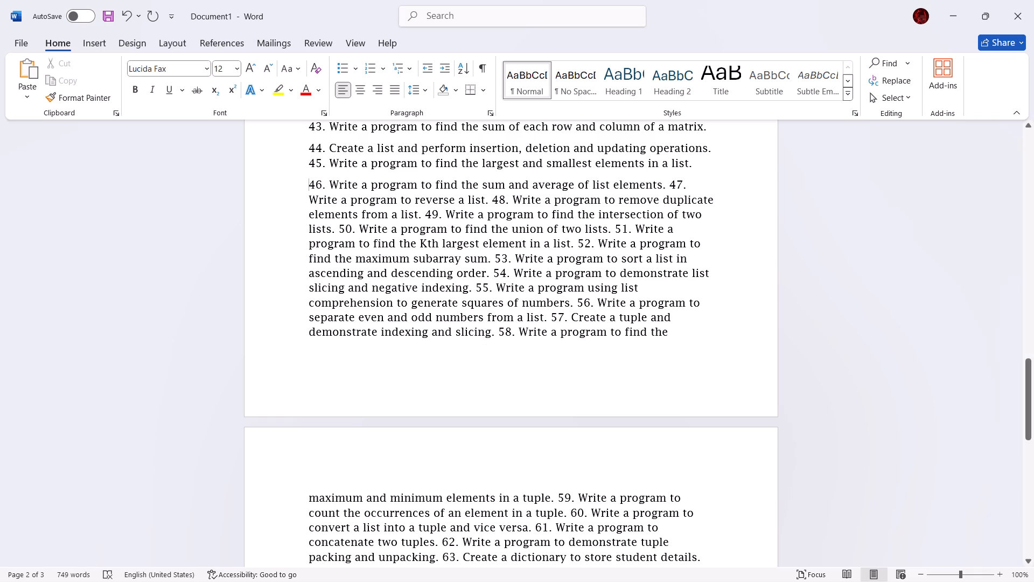
{"action": "left_click", "coordinate": [668, 184]}
{"action": "key", "text": "Return"}
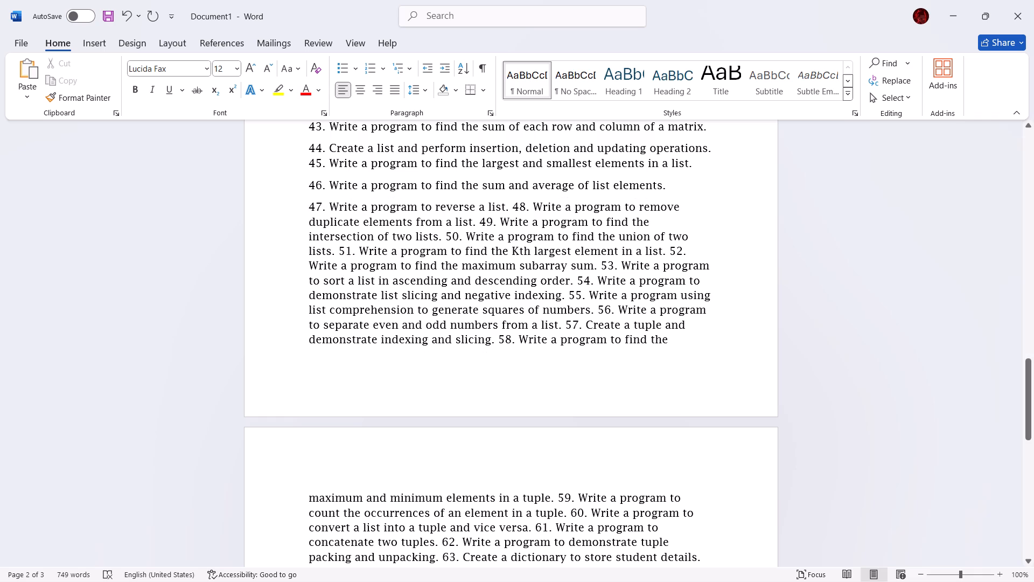
{"action": "left_click", "coordinate": [515, 206]}
{"action": "key", "text": "Return"}
{"action": "left_click", "coordinate": [652, 226]}
{"action": "key", "text": "Return"}
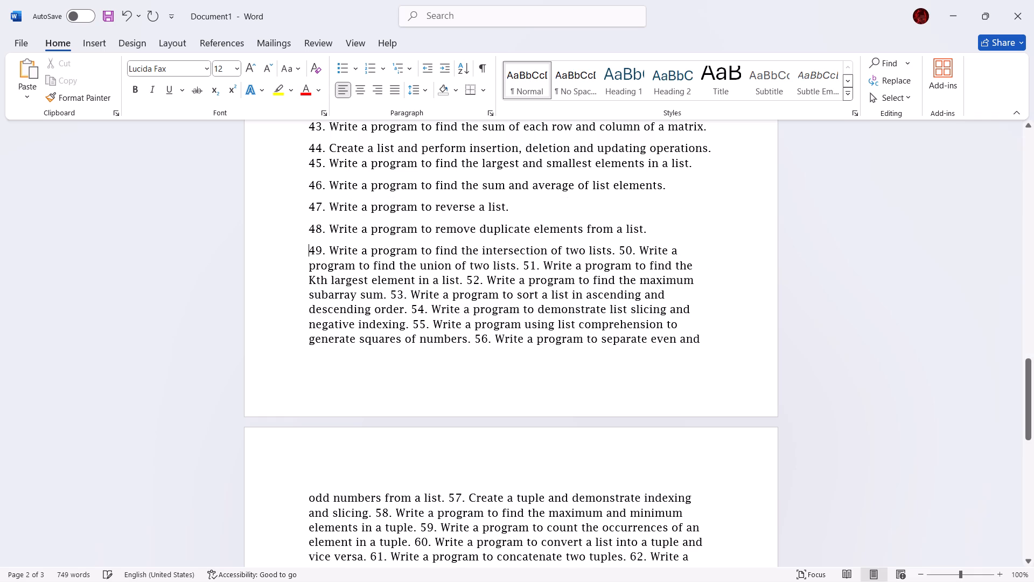
{"action": "left_click", "coordinate": [619, 250]}
{"action": "key", "text": "Return"}
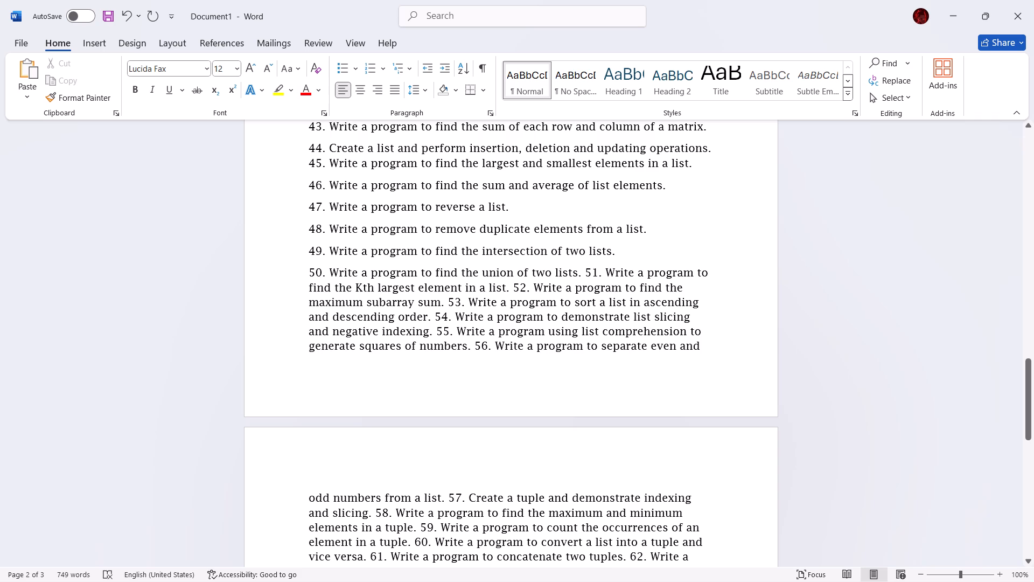
Insert a paragraph break after each of questions 50, 51, 52 and 53 in the run-on question text.
{"action": "left_click", "coordinate": [585, 273]}
{"action": "key", "text": "Return"}
{"action": "left_click", "coordinate": [641, 290]}
{"action": "key", "text": "Return"}
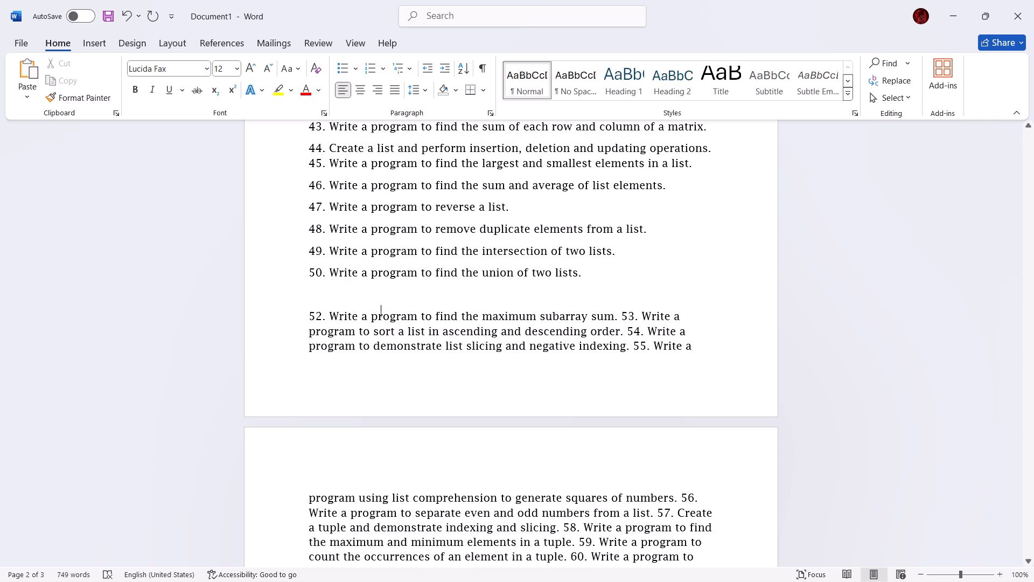
{"action": "left_click", "coordinate": [619, 313]}
{"action": "key", "text": "Return"}
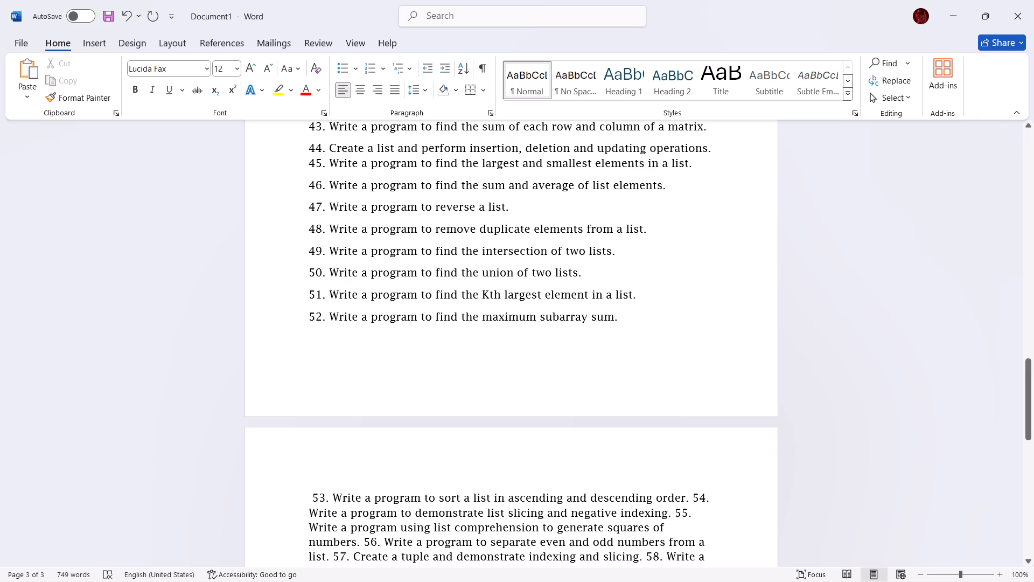
{"action": "scroll", "coordinate": [636, 398], "scroll_direction": "down", "scroll_amount": 2}
{"action": "left_click", "coordinate": [693, 436]}
{"action": "key", "text": "Return"}
Insert a paragraph break after each of the remaining list questions 54, 55 and 56, ahead of the tuple questions.
{"action": "scroll", "coordinate": [696, 426], "scroll_direction": "down", "scroll_amount": 1}
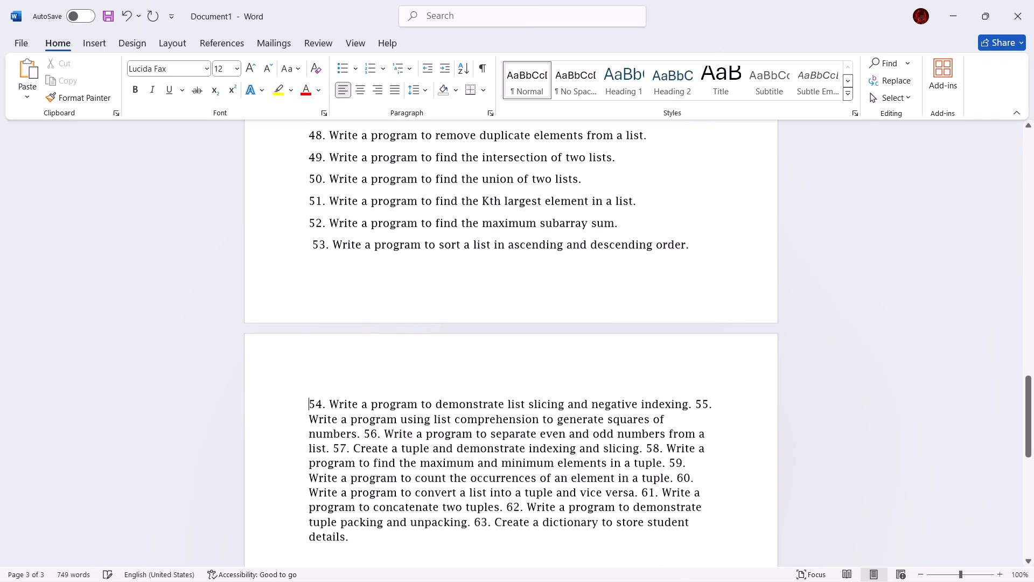
{"action": "left_click", "coordinate": [696, 406]}
{"action": "key", "text": "Return"}
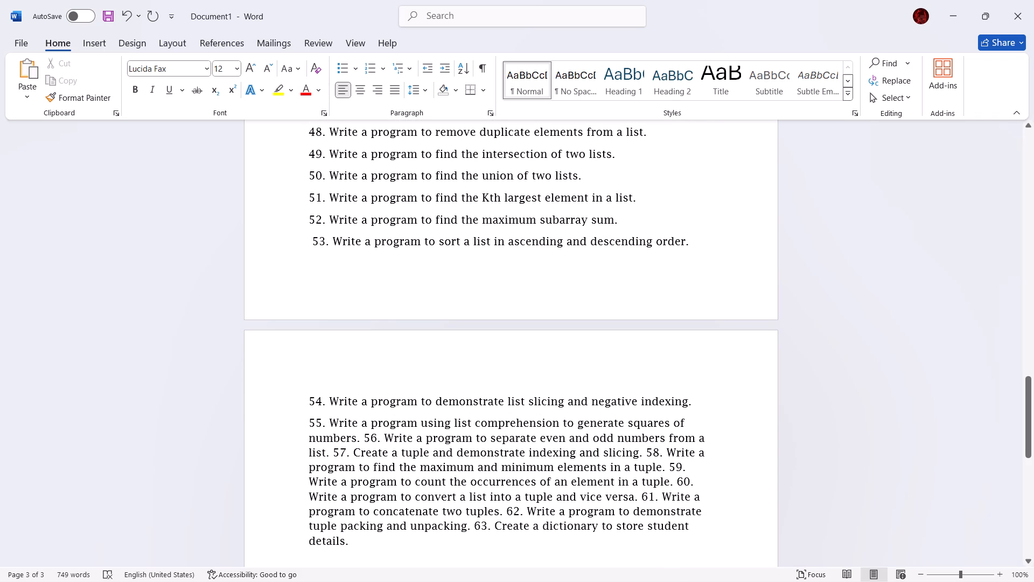
{"action": "left_click", "coordinate": [363, 438]}
{"action": "key", "text": "Return"}
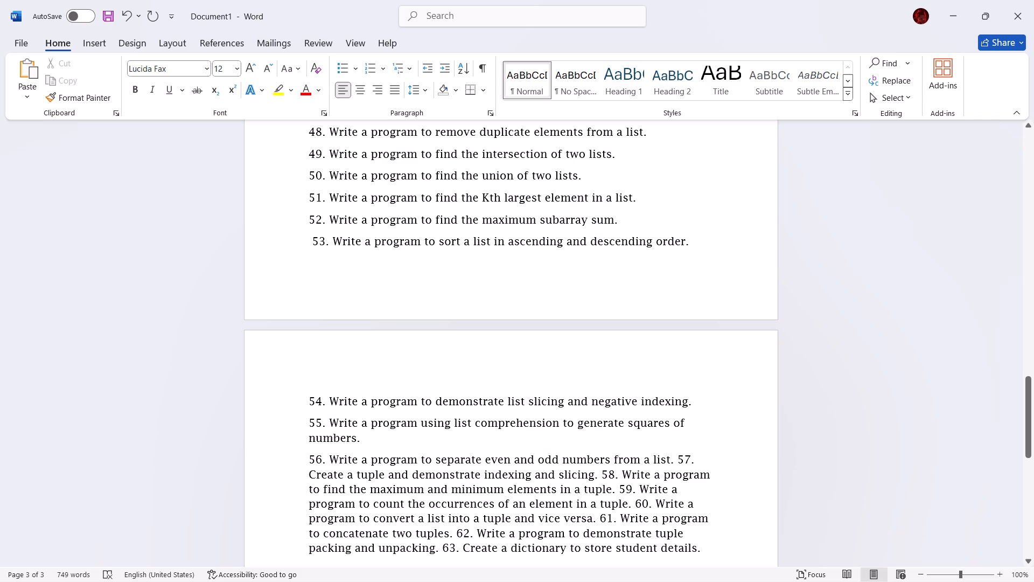
{"action": "left_click", "coordinate": [676, 460]}
{"action": "key", "text": "Return"}
{"action": "scroll", "coordinate": [682, 461], "scroll_direction": "down", "scroll_amount": 2}
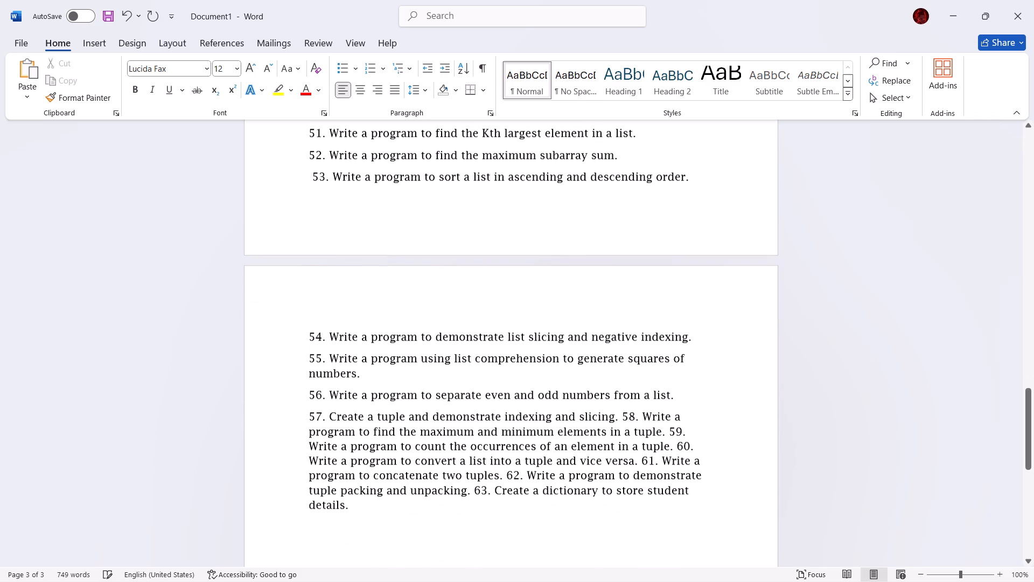
Insert a paragraph break after each of tuple questions 57 and 58, so that 58 and 59 each start a new paragraph.
{"action": "left_click", "coordinate": [621, 420]}
{"action": "key", "text": "Return"}
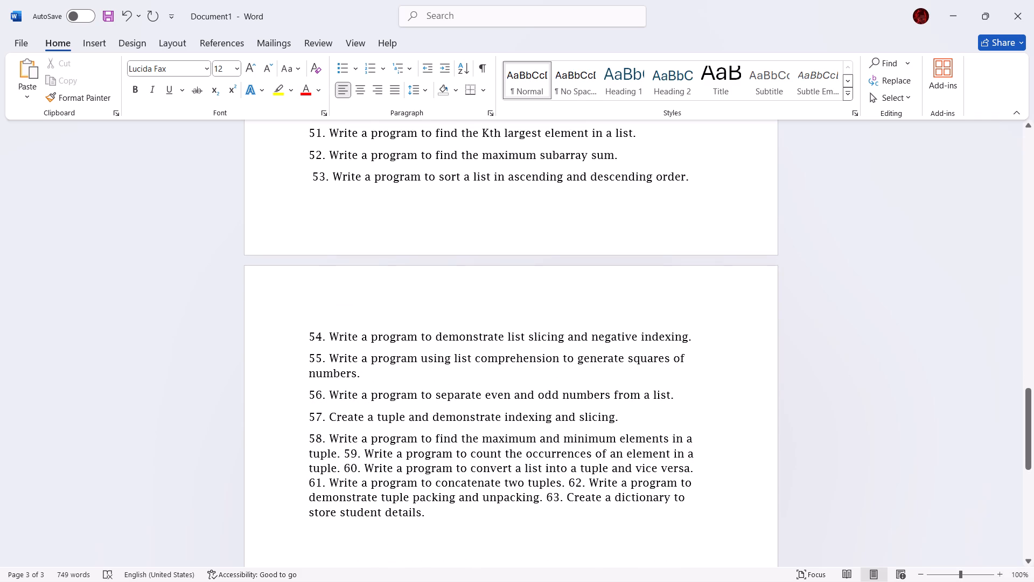
{"action": "left_click", "coordinate": [347, 454]}
{"action": "key", "text": "Return"}
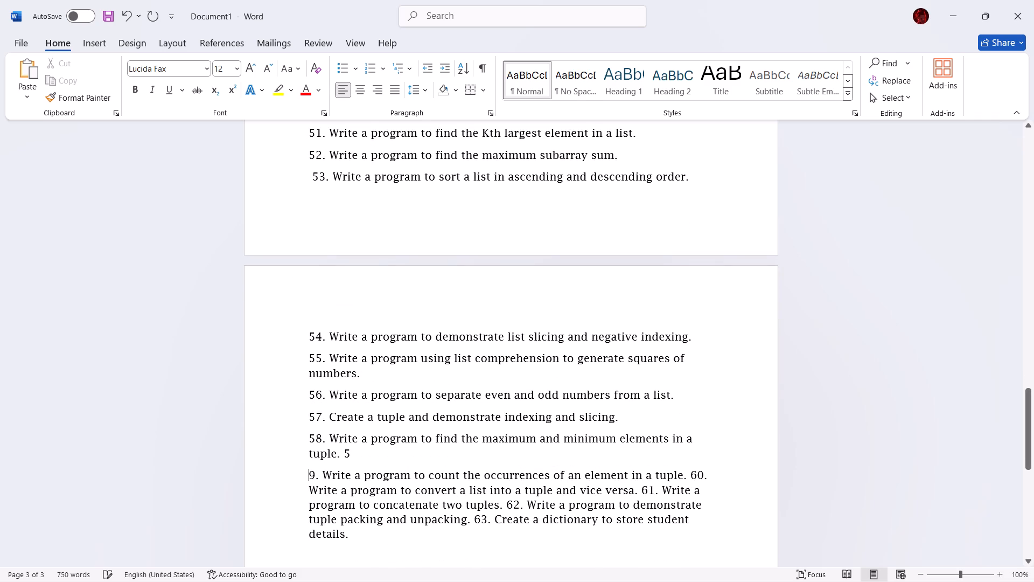
{"action": "key", "text": "BackSpace"}
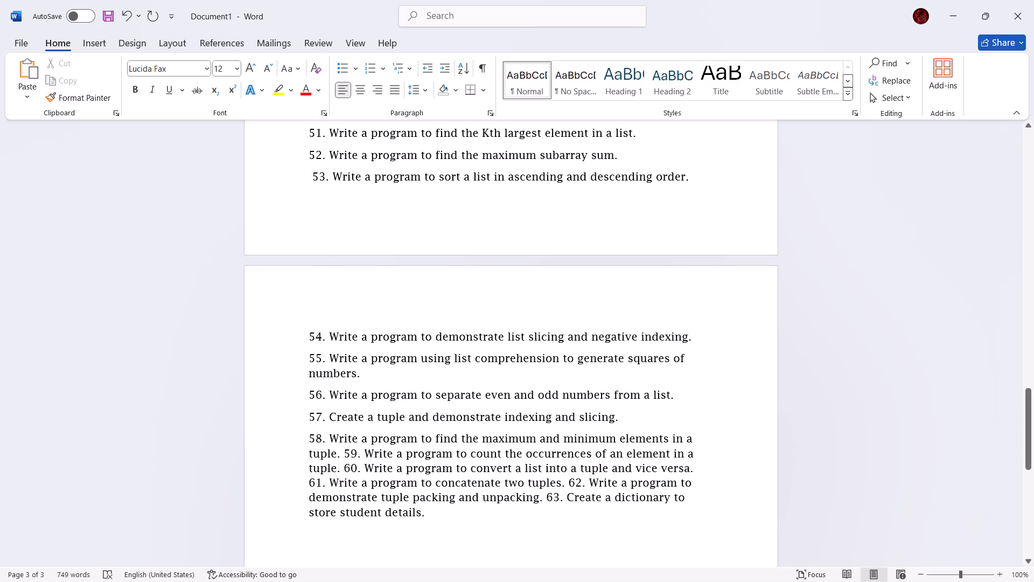
{"action": "key", "text": "Left"}
{"action": "key", "text": "Return"}
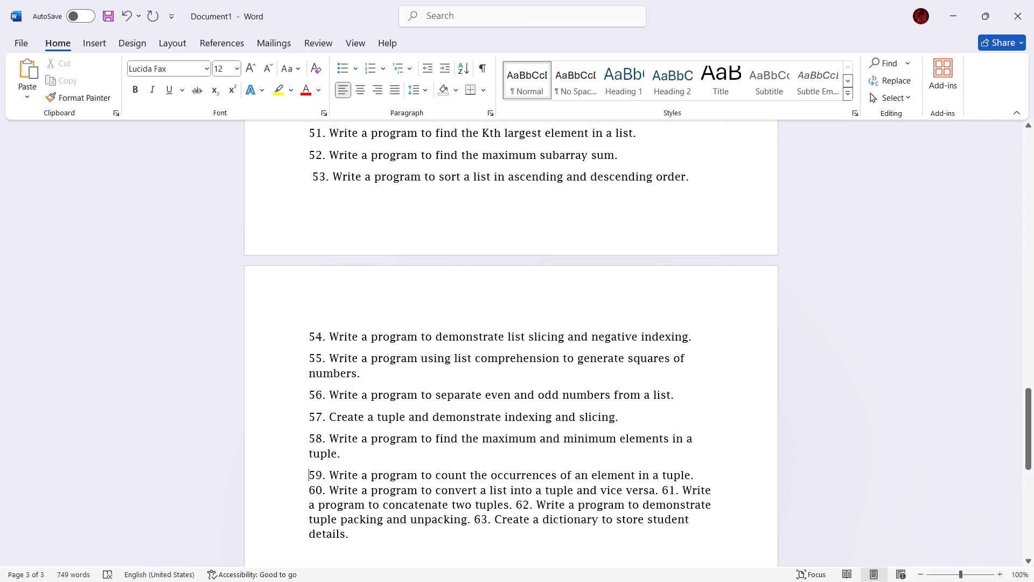
Insert a paragraph break after each of questions 60, 61 and 62, ahead of dictionary question 63.
{"action": "left_click", "coordinate": [660, 489]}
{"action": "key", "text": "Return"}
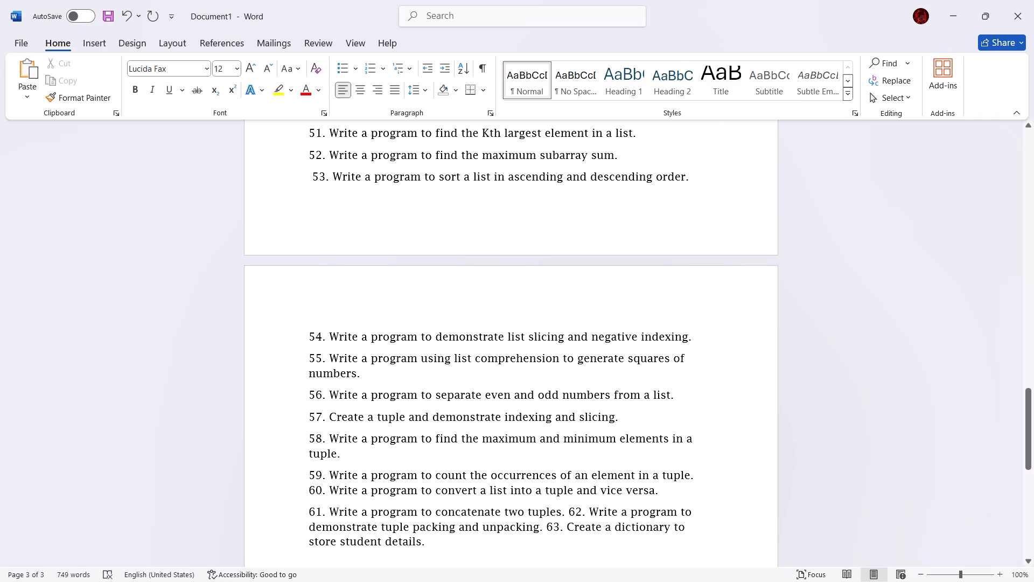
{"action": "left_click", "coordinate": [570, 512]}
{"action": "key", "text": "Return"}
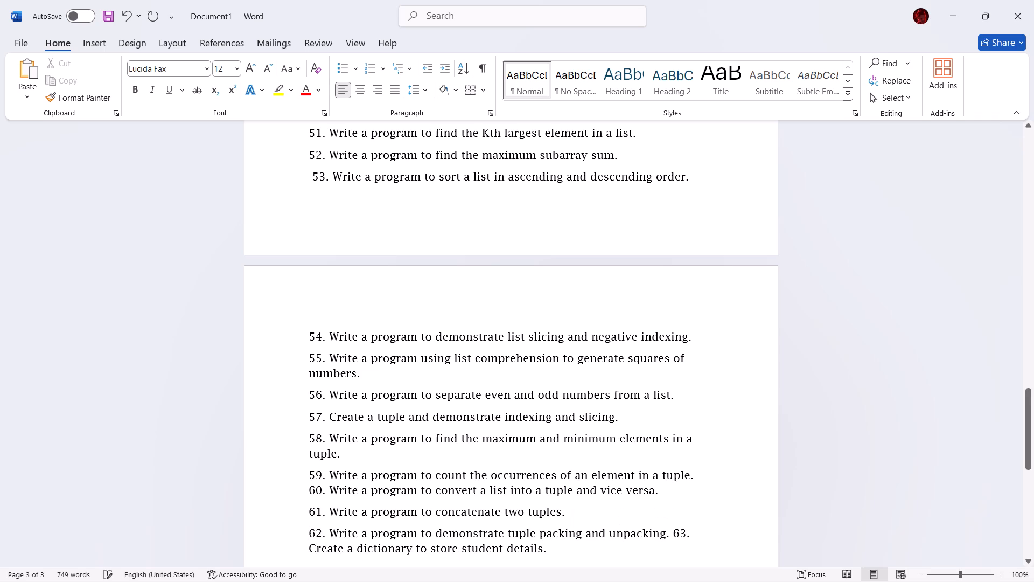
{"action": "left_click", "coordinate": [675, 533]}
{"action": "key", "text": "Return"}
{"action": "scroll", "coordinate": [381, 467], "scroll_direction": "down", "scroll_amount": 4}
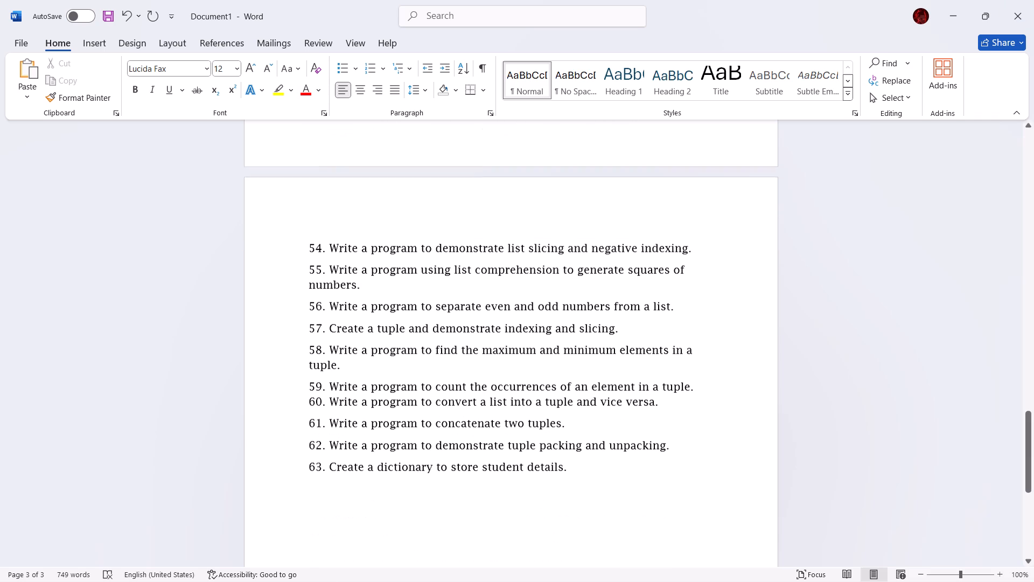
{"action": "scroll", "coordinate": [499, 557], "scroll_direction": "down", "scroll_amount": 2}
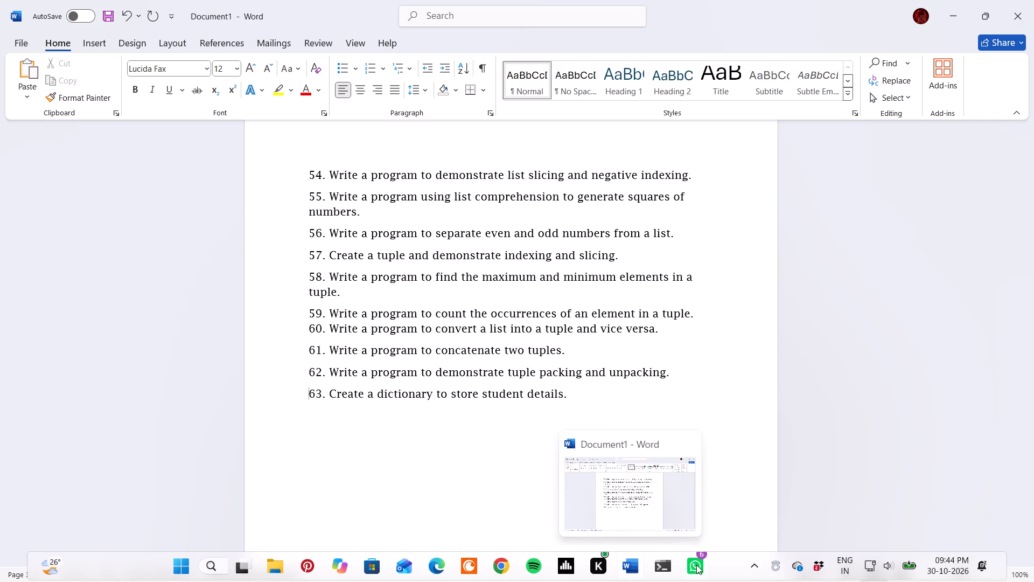
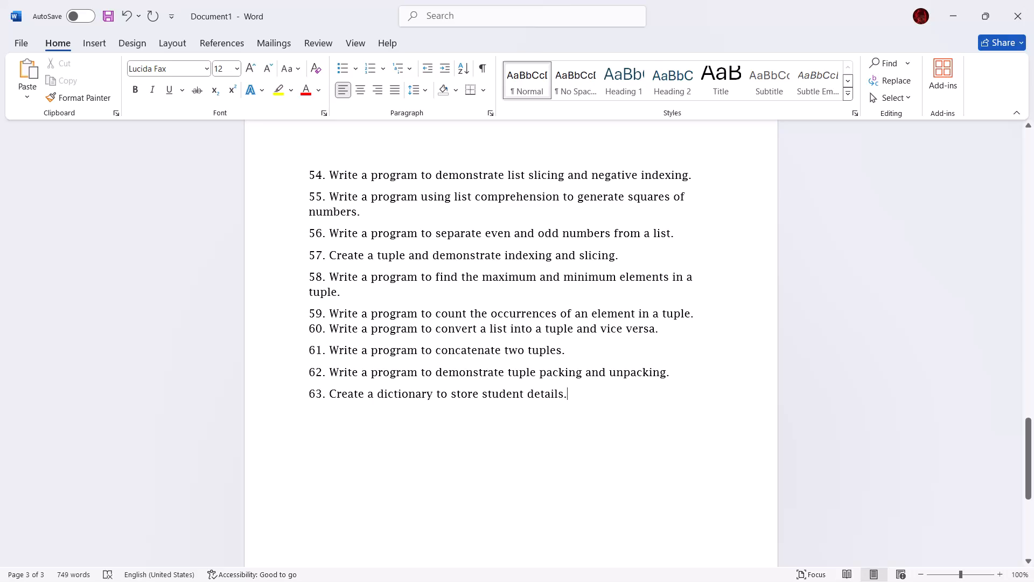
Paste the copied dictionary, set, string and regular expression questions 64 to 91 on a new line after question 63.
{"action": "key", "text": "Return"}
{"action": "key", "text": "ctrl+v"}
Insert a paragraph break after each of dictionary questions 64 and 65 in the pasted run-on text.
{"action": "scroll", "coordinate": [514, 343], "scroll_direction": "up", "scroll_amount": 5}
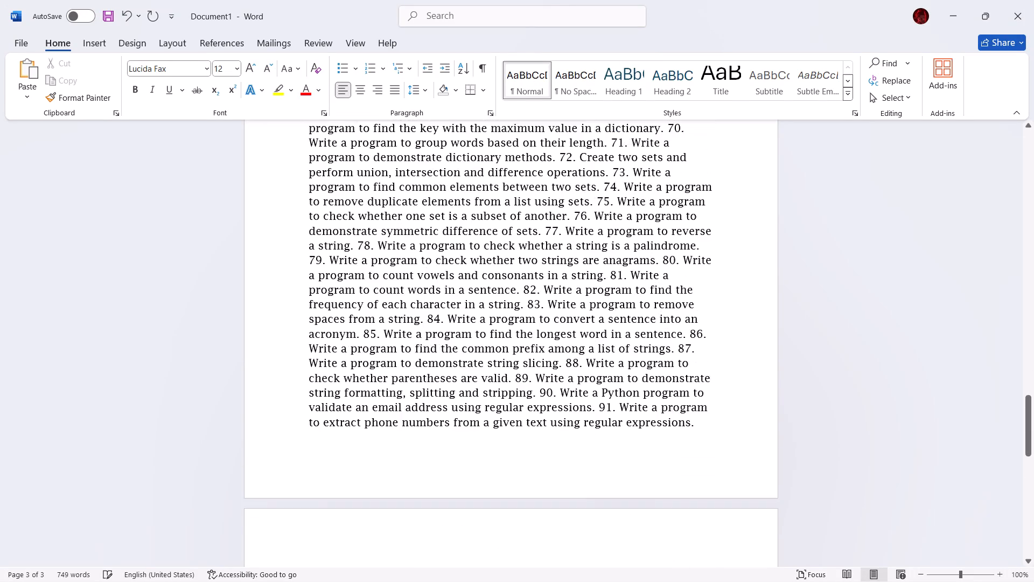
{"action": "scroll", "coordinate": [515, 343], "scroll_direction": "up", "scroll_amount": 4}
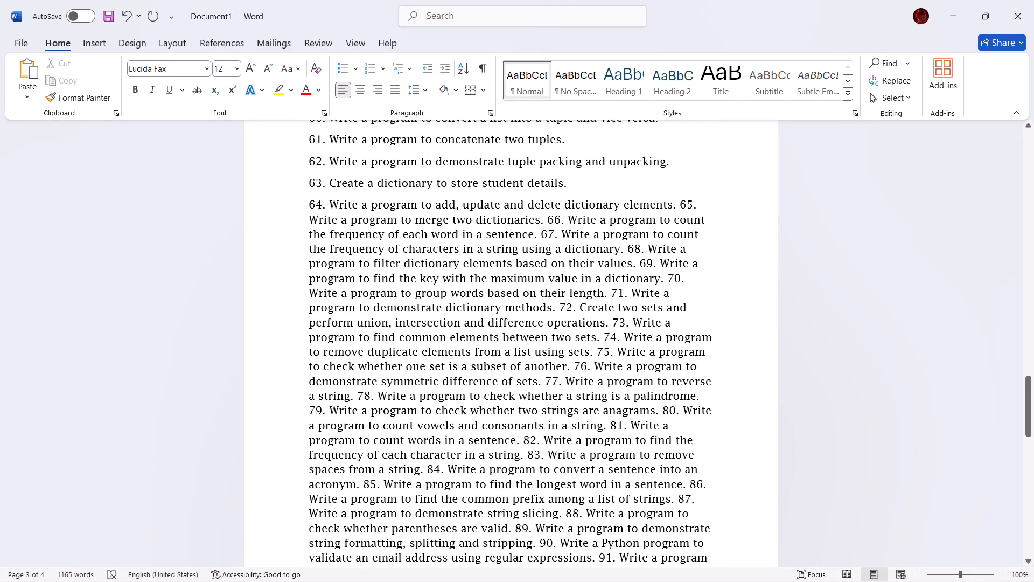
{"action": "scroll", "coordinate": [527, 331], "scroll_direction": "up", "scroll_amount": 1}
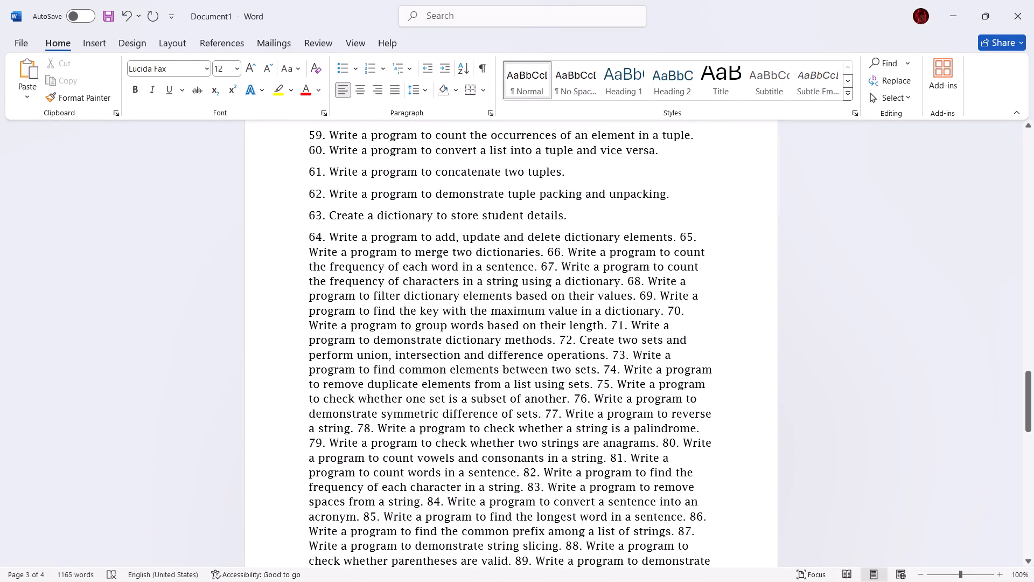
{"action": "left_click", "coordinate": [683, 239]}
{"action": "key", "text": "Return"}
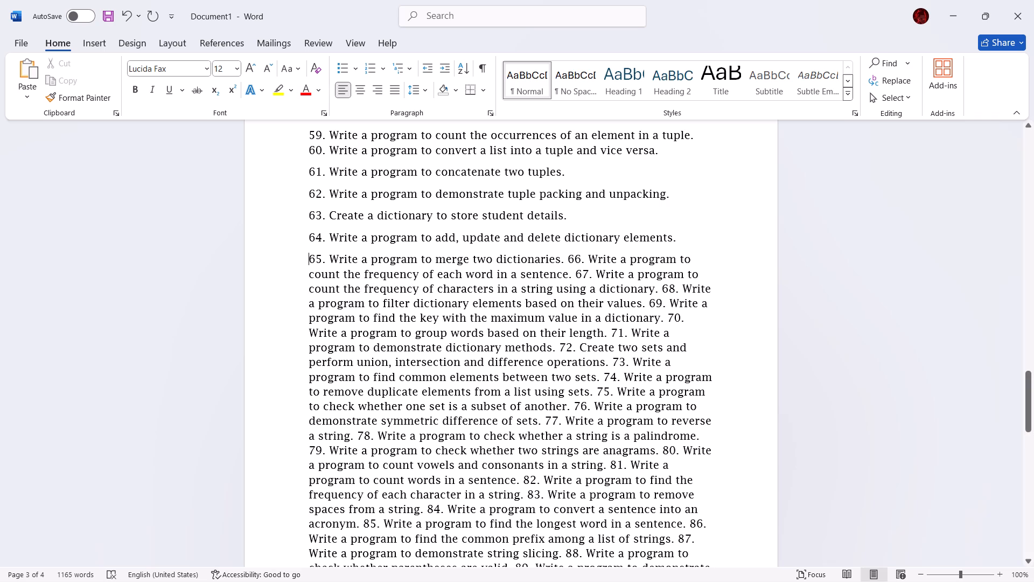
{"action": "left_click", "coordinate": [564, 259]}
{"action": "key", "text": "Return"}
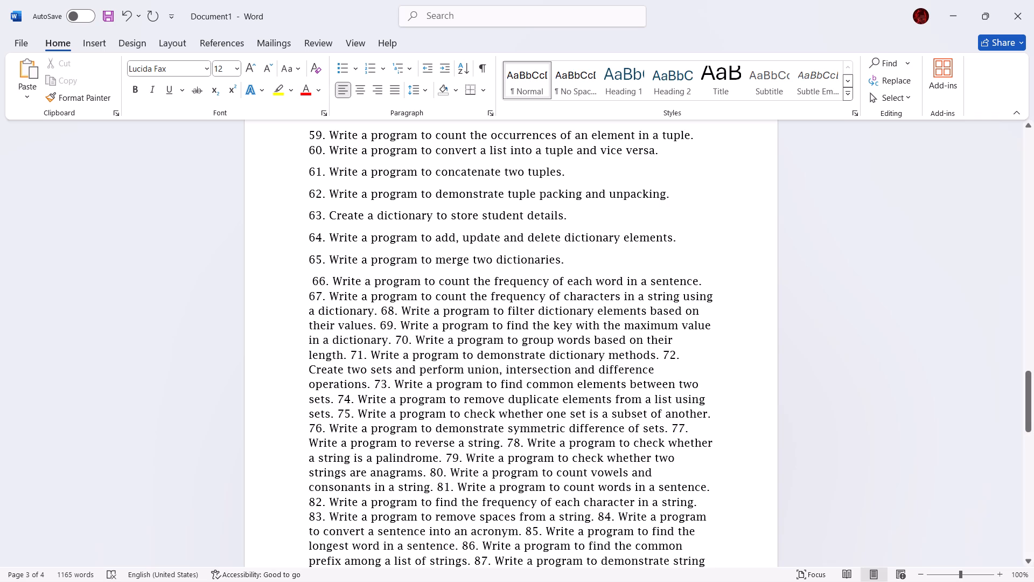
Insert a paragraph break after each of the dictionary questions 67, 69, 70 and 71 in the run-on question text.
{"action": "left_click", "coordinate": [379, 310]}
{"action": "key", "text": "Return"}
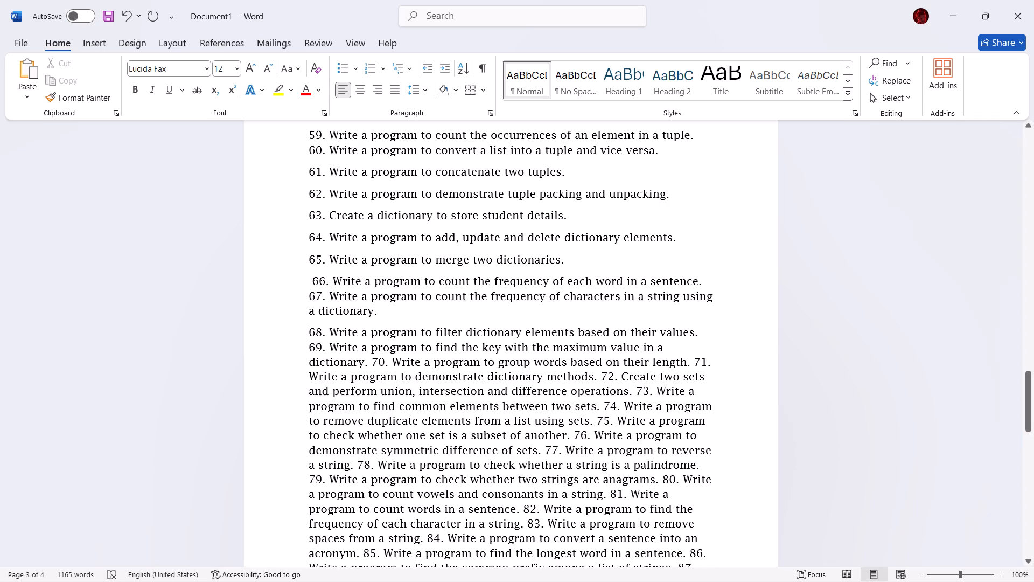
{"action": "left_click", "coordinate": [373, 360]}
{"action": "key", "text": "Return"}
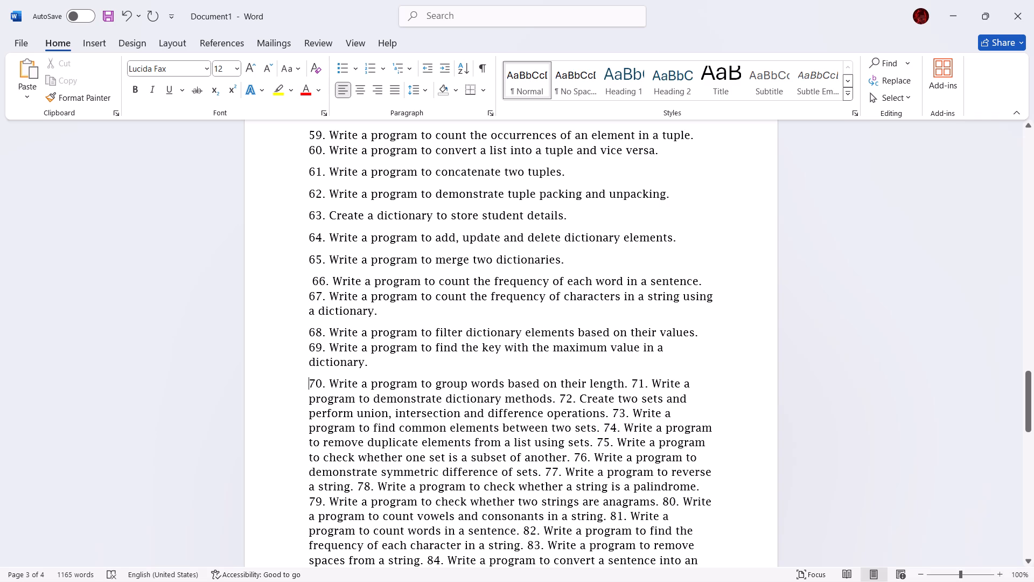
{"action": "left_click", "coordinate": [633, 384]}
{"action": "key", "text": "Return"}
{"action": "left_click", "coordinate": [621, 403]}
{"action": "key", "text": "Return"}
Insert a paragraph break after each of the set questions 72, 73, 75 and 76.
{"action": "scroll", "coordinate": [614, 408], "scroll_direction": "down", "scroll_amount": 1}
{"action": "left_click", "coordinate": [374, 412]}
{"action": "key", "text": "Return"}
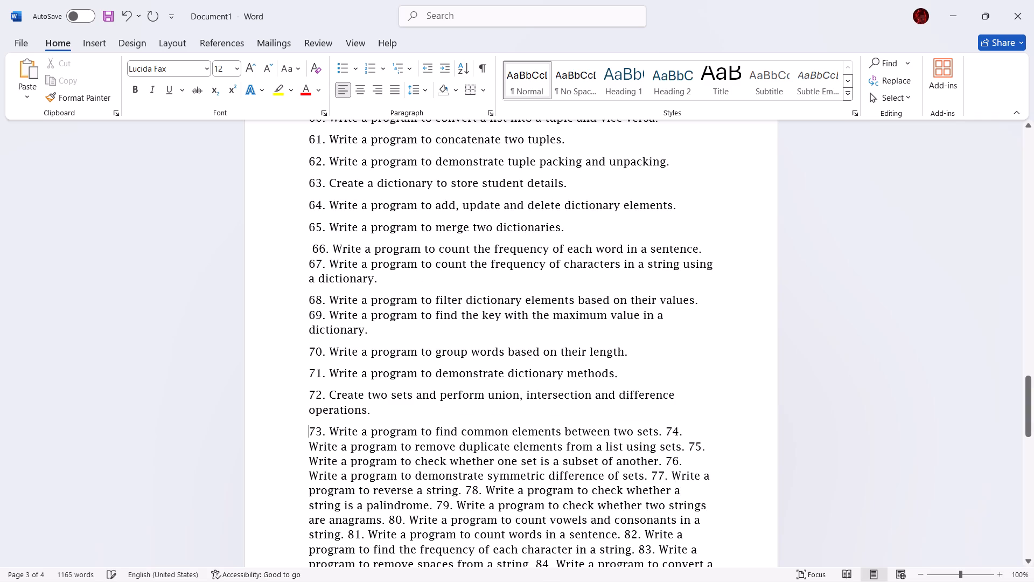
{"action": "scroll", "coordinate": [388, 410], "scroll_direction": "down", "scroll_amount": 2}
{"action": "left_click", "coordinate": [666, 368]}
{"action": "key", "text": "Return"}
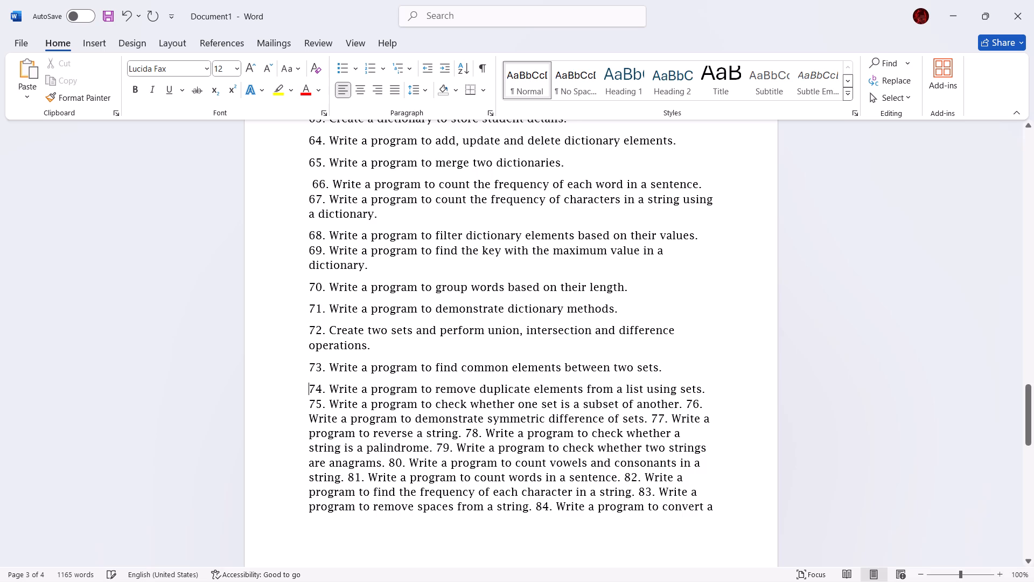
{"action": "left_click", "coordinate": [686, 404]}
{"action": "key", "text": "Return"}
{"action": "left_click", "coordinate": [671, 424]}
{"action": "key", "text": "Return"}
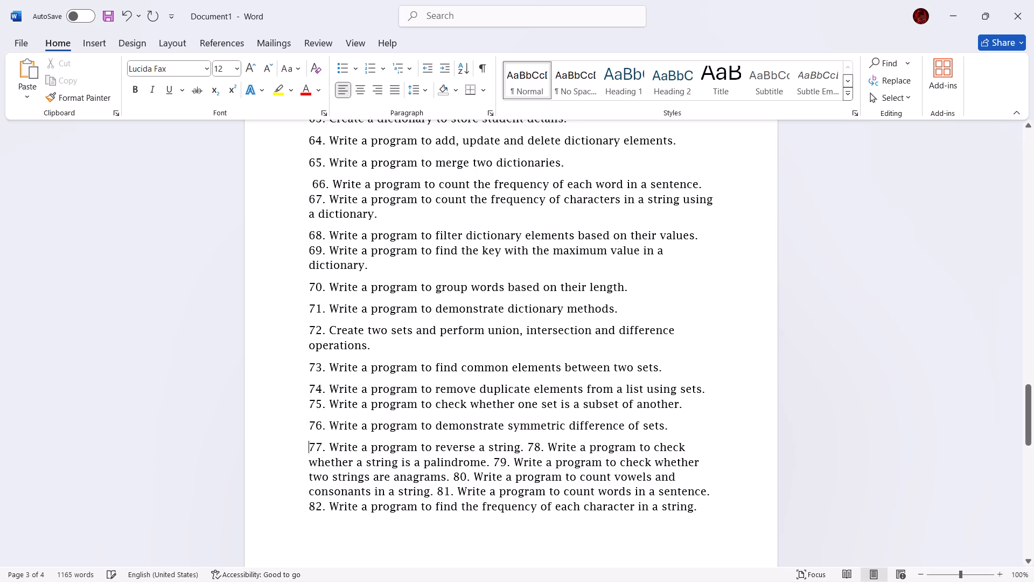
Insert a paragraph break after each of the string questions 77, 78, 79 and 80.
{"action": "left_click", "coordinate": [528, 447]}
{"action": "key", "text": "Return"}
{"action": "scroll", "coordinate": [536, 446], "scroll_direction": "down", "scroll_amount": 1}
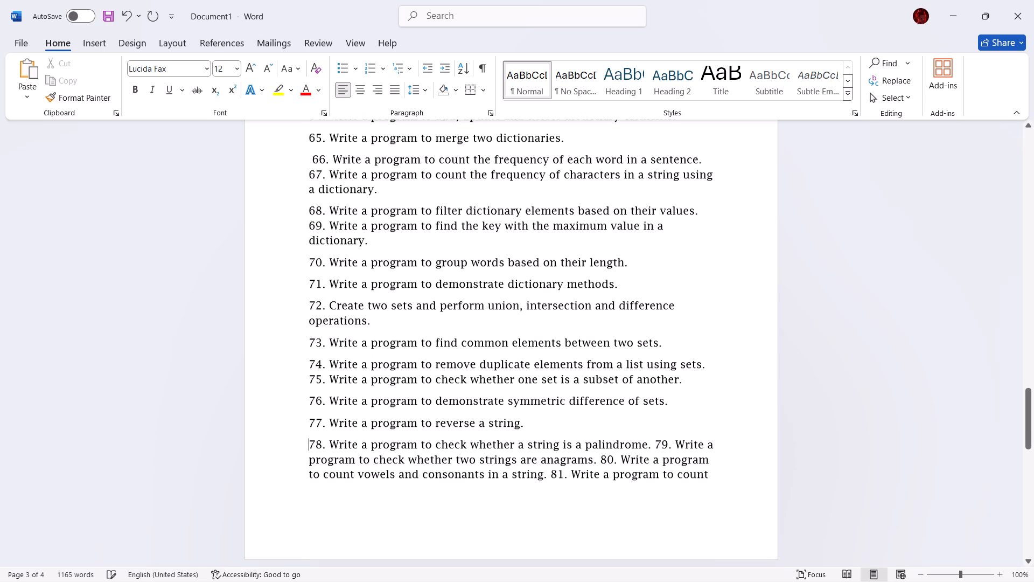
{"action": "left_click", "coordinate": [654, 436]}
{"action": "key", "text": "Return"}
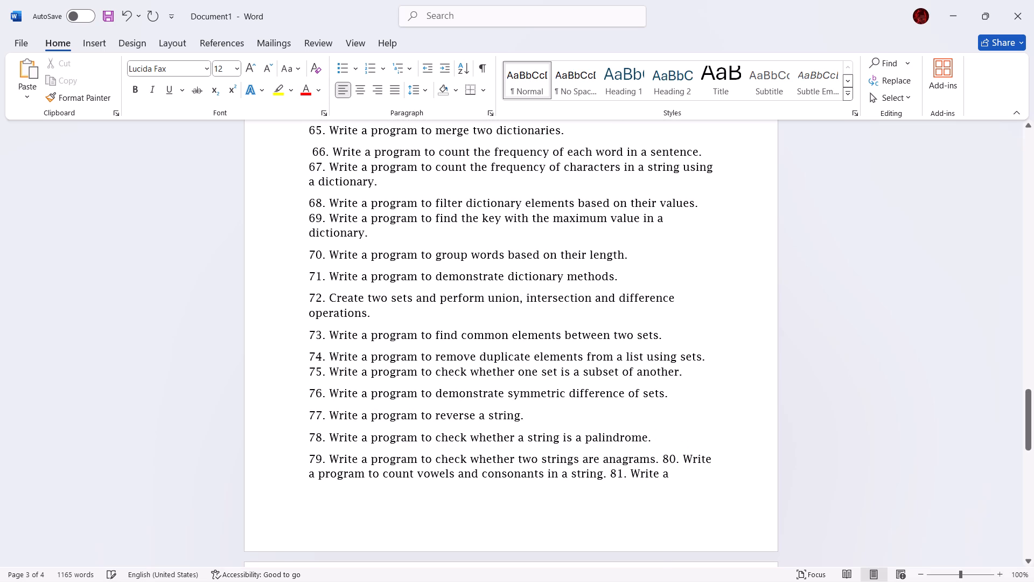
{"action": "left_click", "coordinate": [662, 461]}
{"action": "key", "text": "Return"}
{"action": "scroll", "coordinate": [620, 415], "scroll_direction": "down", "scroll_amount": 3}
{"action": "scroll", "coordinate": [435, 431], "scroll_direction": "down", "scroll_amount": 2}
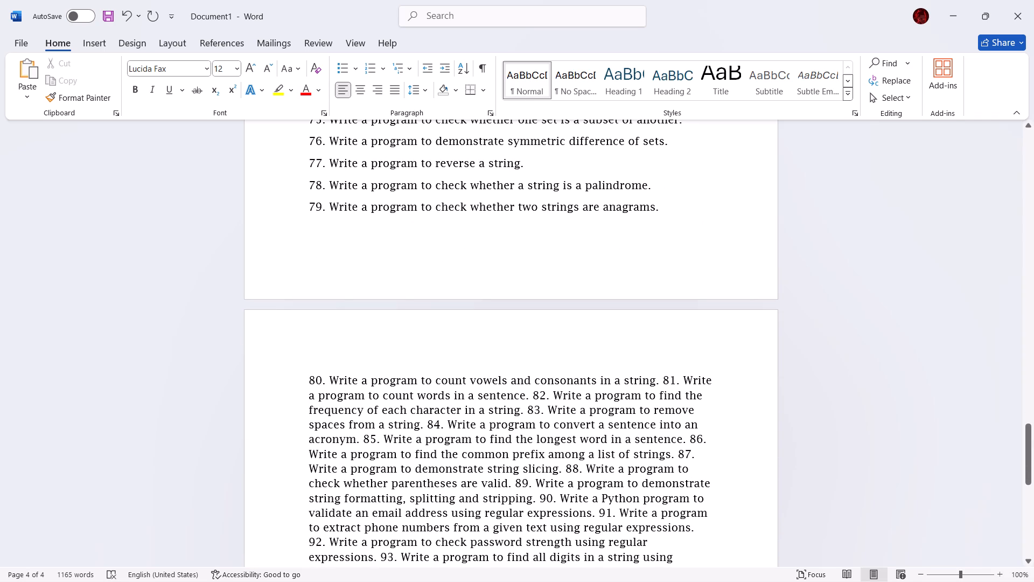
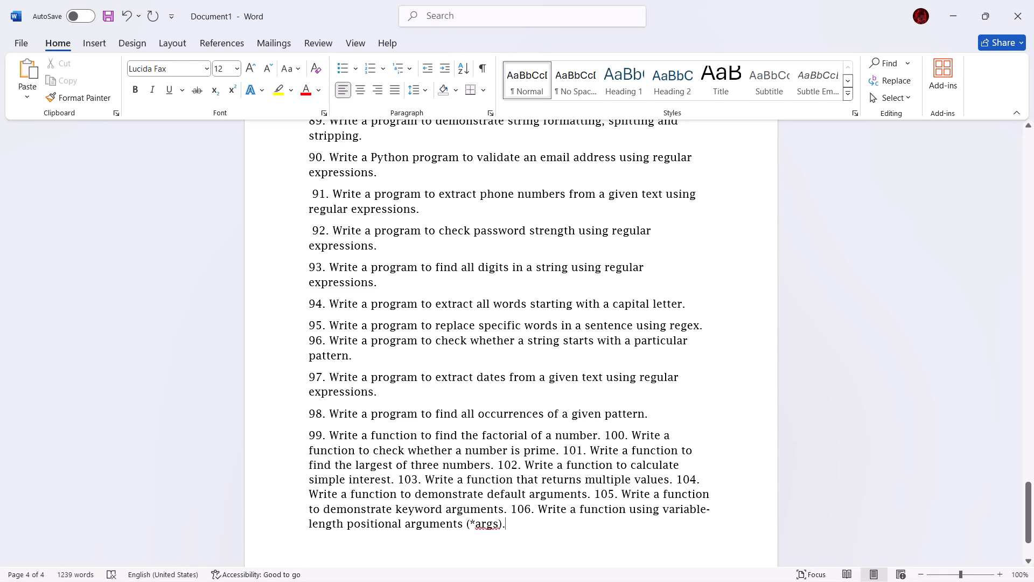
Split questions 99 to 102 into separate paragraphs, with an extra empty paragraph between questions 100 and 101.
{"action": "left_click", "coordinate": [606, 435]}
{"action": "key", "text": "Return"}
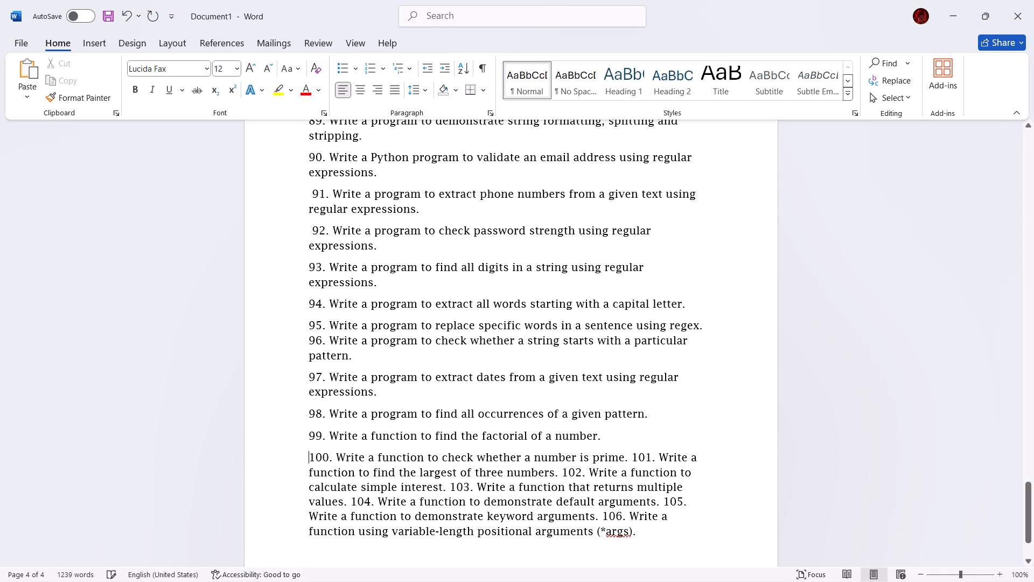
{"action": "scroll", "coordinate": [605, 443], "scroll_direction": "down", "scroll_amount": 3}
{"action": "left_click", "coordinate": [631, 368]}
{"action": "key", "text": "Return"}
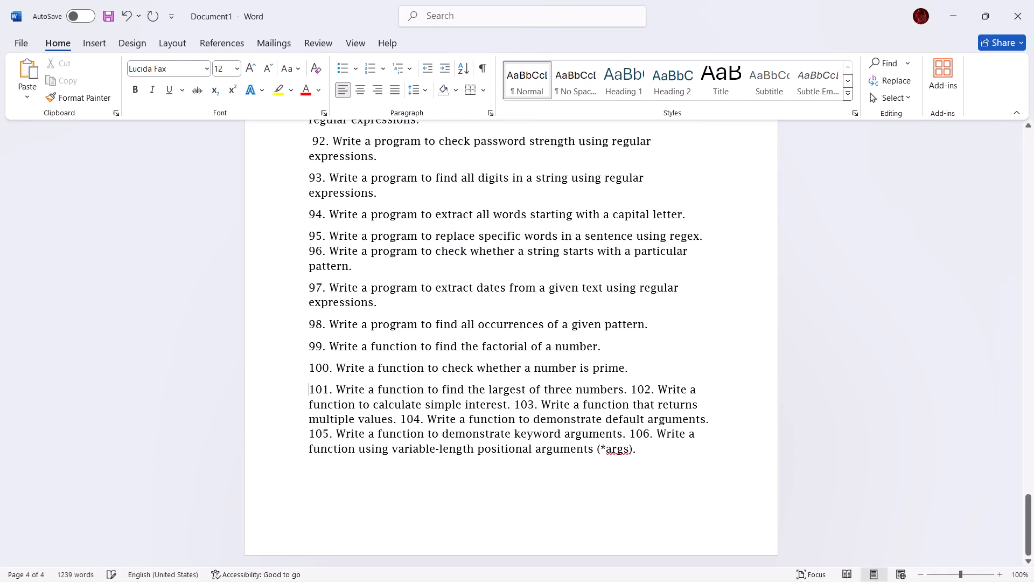
{"action": "key", "text": "Return"}
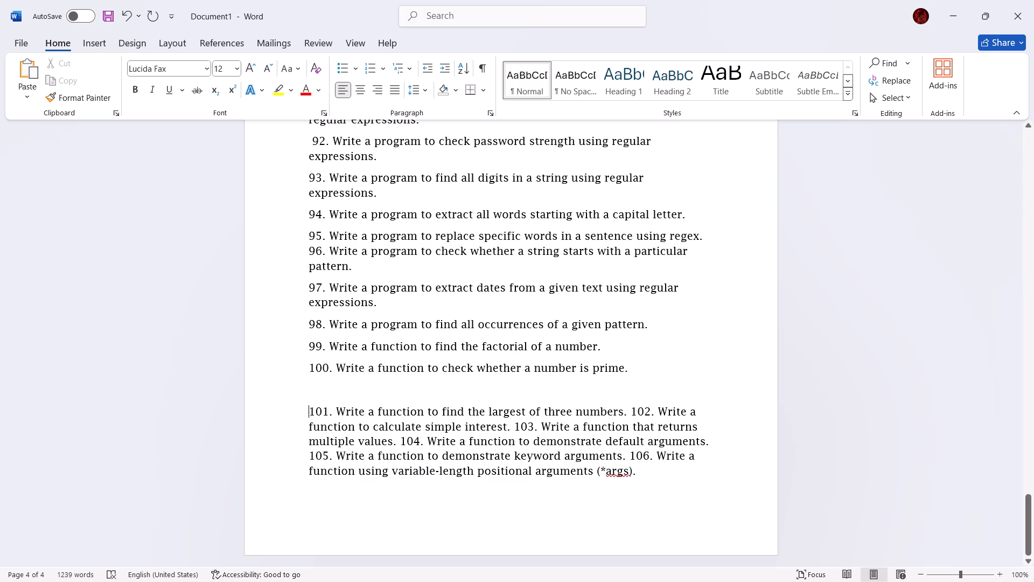
{"action": "left_click", "coordinate": [632, 412]}
{"action": "key", "text": "Return"}
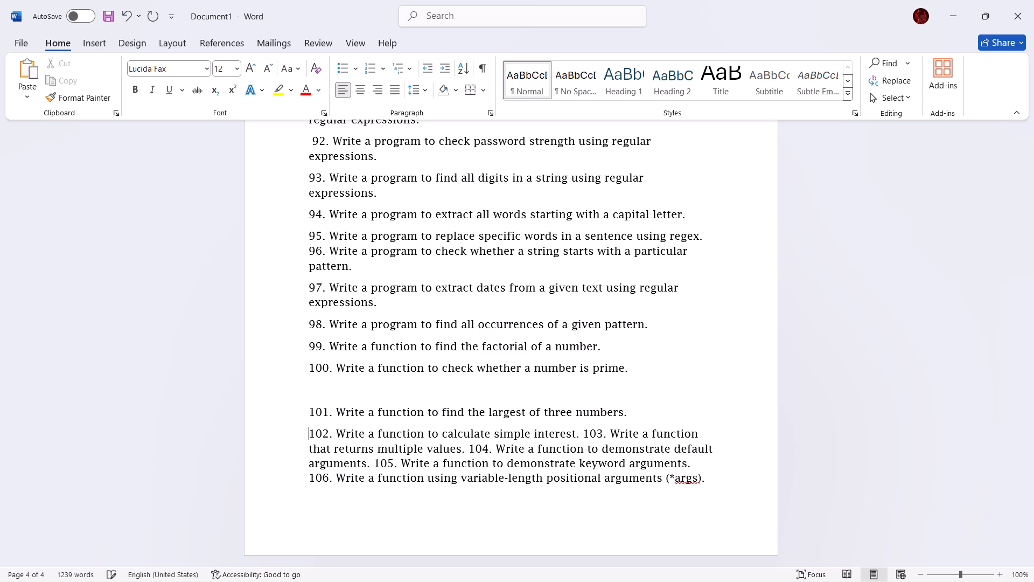
{"action": "scroll", "coordinate": [632, 412], "scroll_direction": "down", "scroll_amount": 1}
{"action": "left_click", "coordinate": [584, 429]}
{"action": "key", "text": "Return"}
Split questions 103 to 106 into separate paragraphs and start a new paragraph after question 106.
{"action": "scroll", "coordinate": [575, 444], "scroll_direction": "down", "scroll_amount": 1}
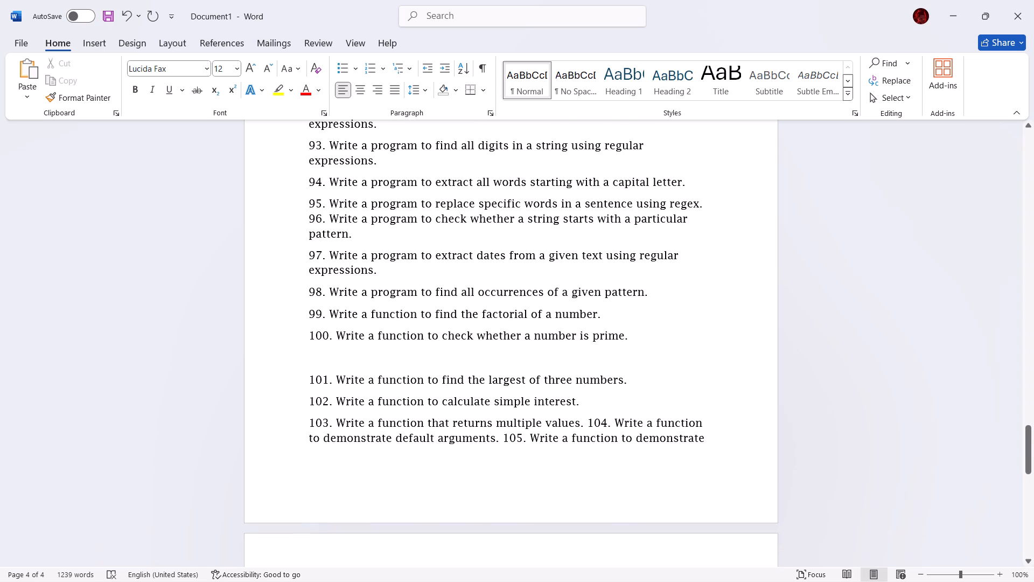
{"action": "left_click", "coordinate": [589, 424]}
{"action": "key", "text": "Return"}
{"action": "scroll", "coordinate": [558, 445], "scroll_direction": "down", "scroll_amount": 2}
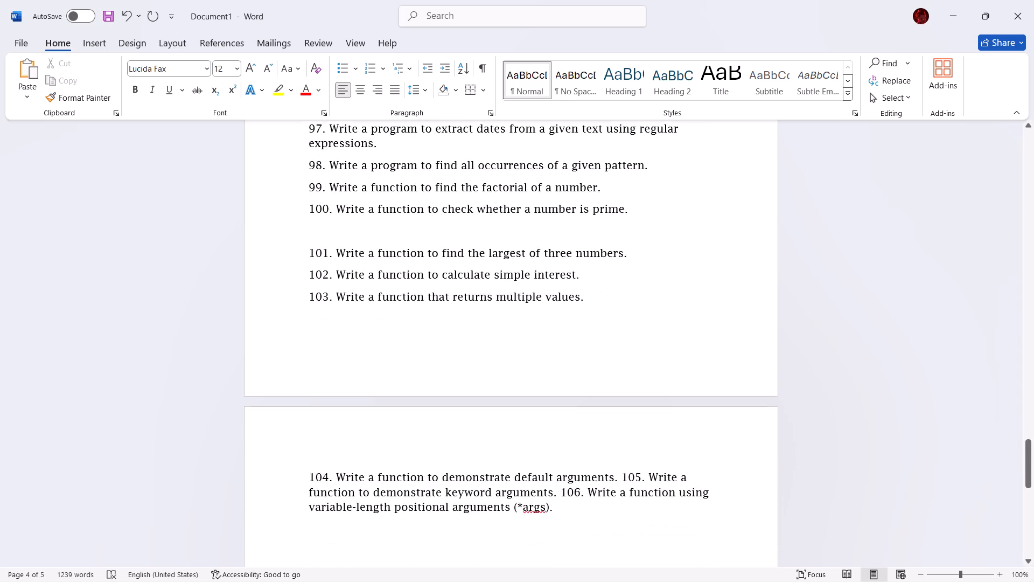
{"action": "scroll", "coordinate": [537, 437], "scroll_direction": "down", "scroll_amount": 2}
{"action": "left_click", "coordinate": [626, 413]}
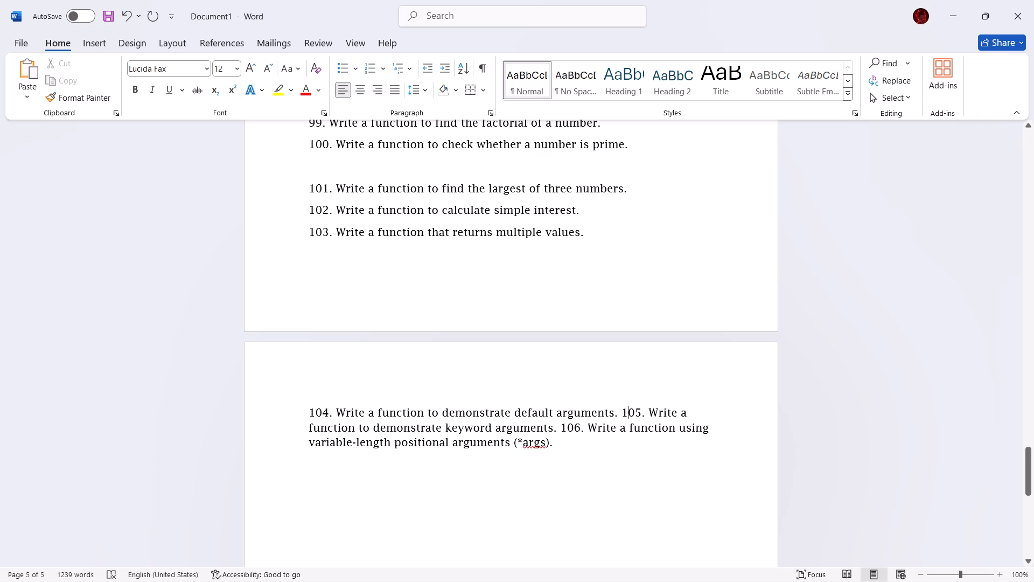
{"action": "left_click", "coordinate": [622, 413]}
{"action": "key", "text": "Return"}
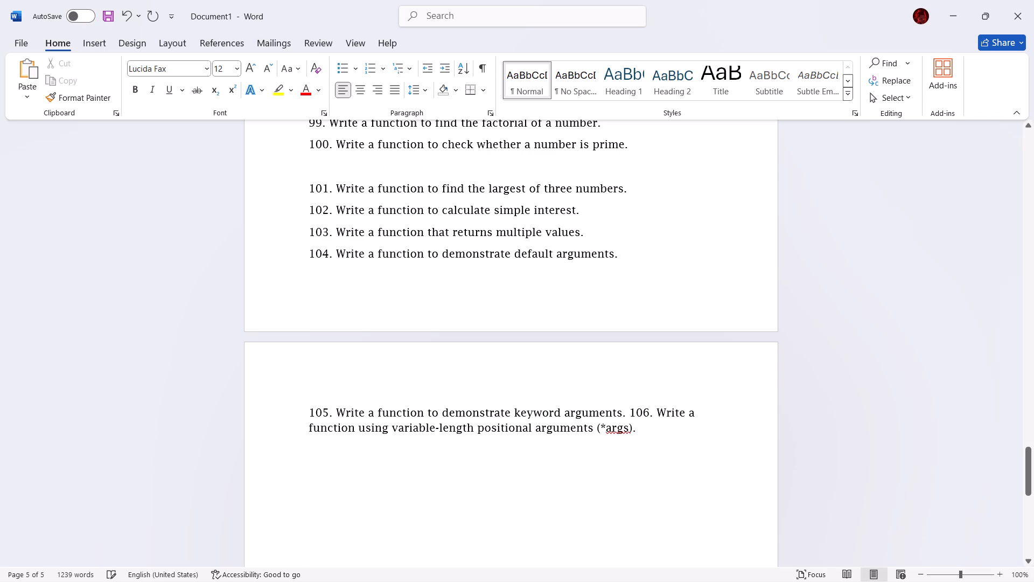
{"action": "left_click", "coordinate": [630, 413]}
{"action": "key", "text": "Return"}
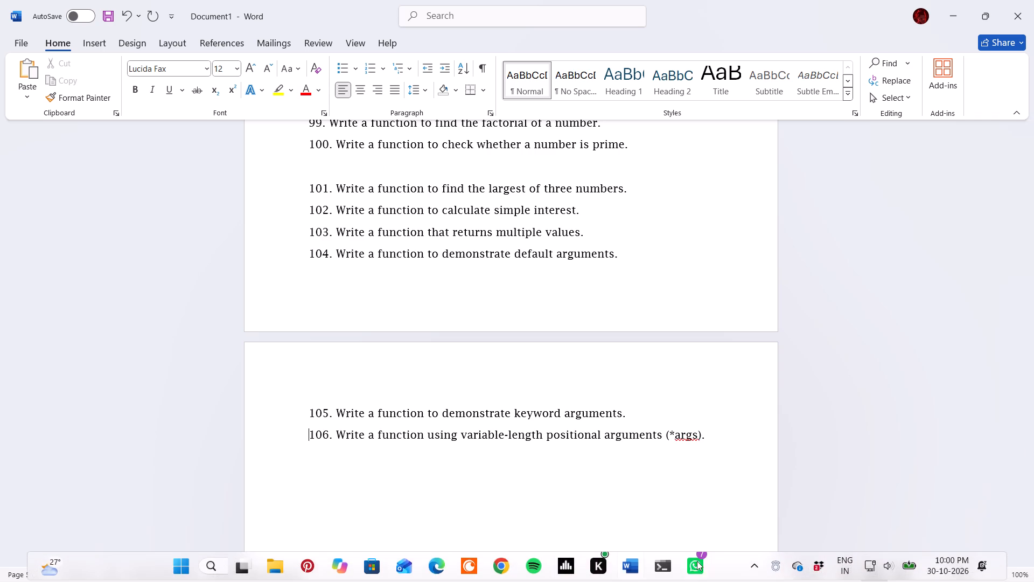
{"action": "left_click", "coordinate": [723, 438]}
{"action": "key", "text": "Return"}
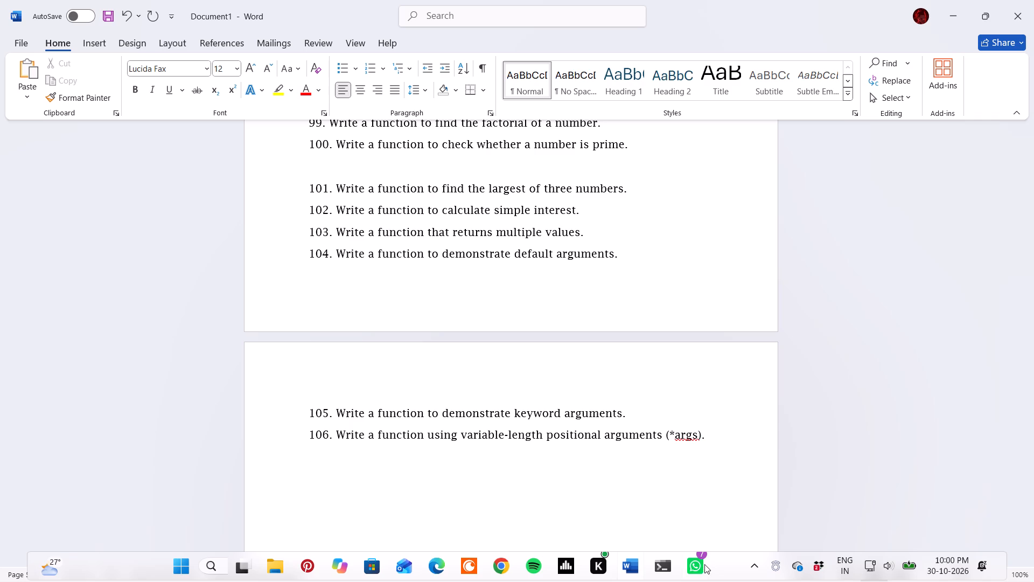
Switch to WhatsApp, where python_integrated_lab_196_questions.pdf is open at questions 99 to 107.
{"action": "left_click", "coordinate": [703, 565]}
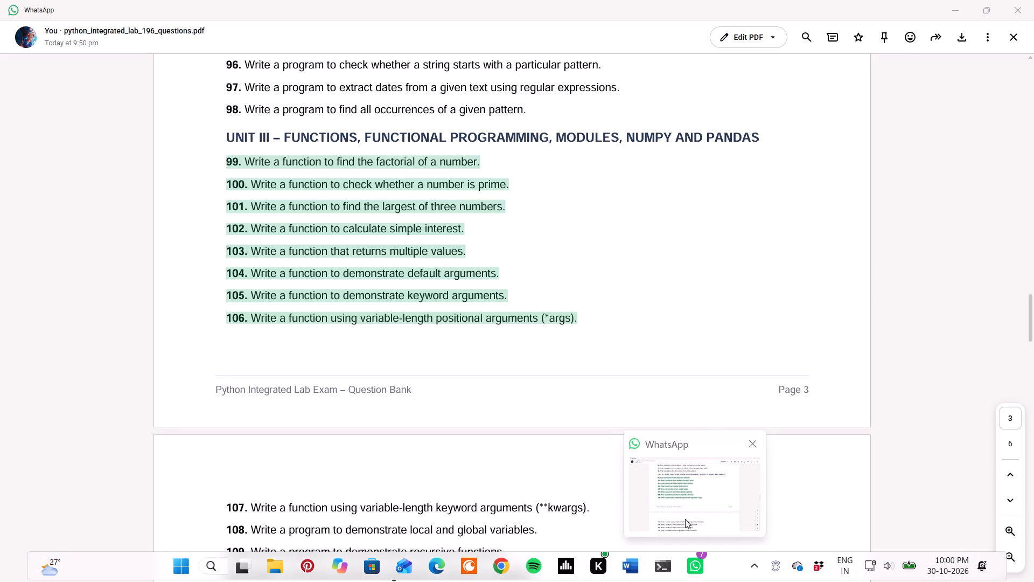
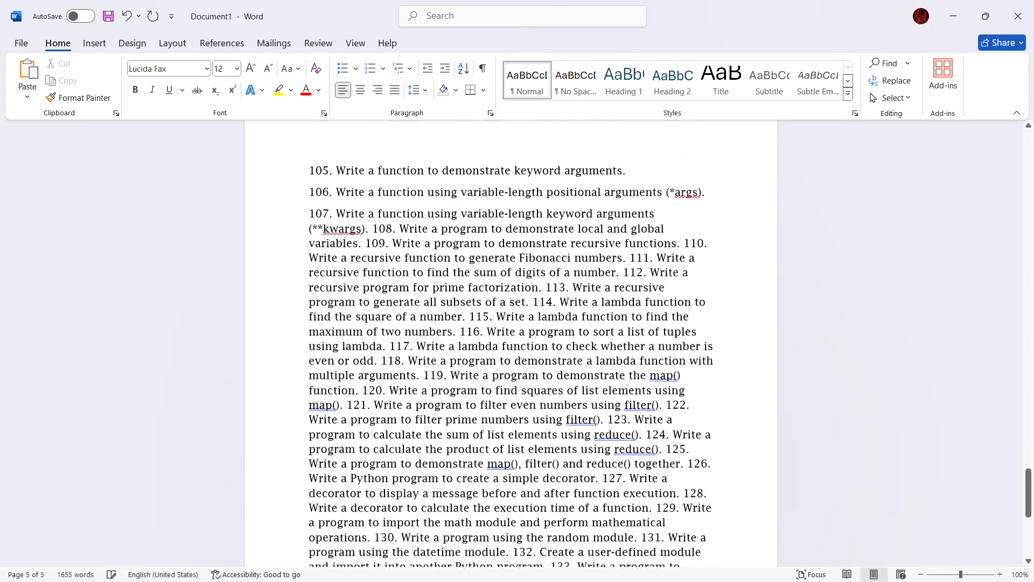
Split the run-on text after question 107 so that questions 108, 109, 110 and 111 each start a new paragraph.
{"action": "scroll", "coordinate": [429, 405], "scroll_direction": "up", "scroll_amount": 1}
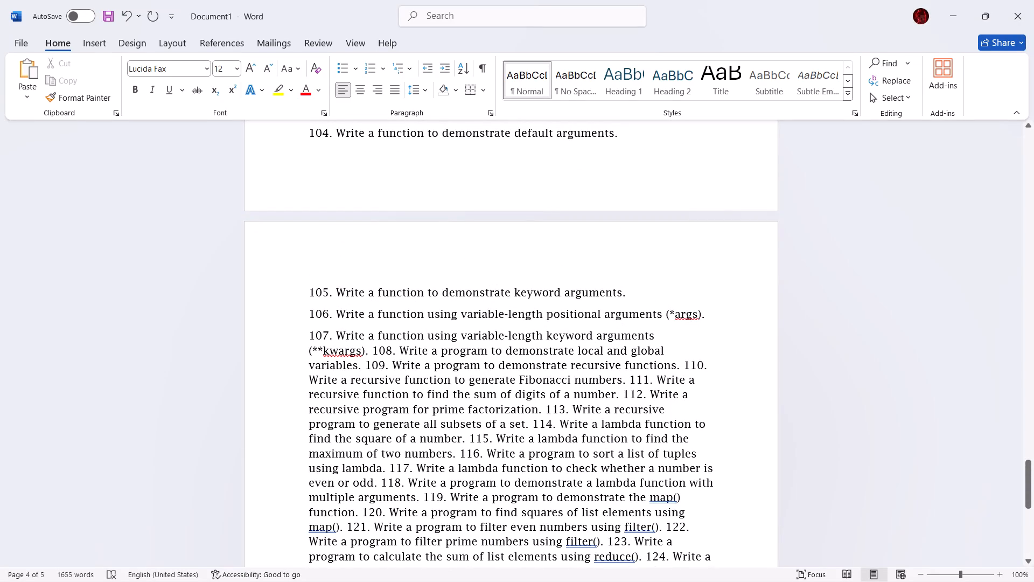
{"action": "left_click", "coordinate": [373, 352]}
{"action": "key", "text": "Return"}
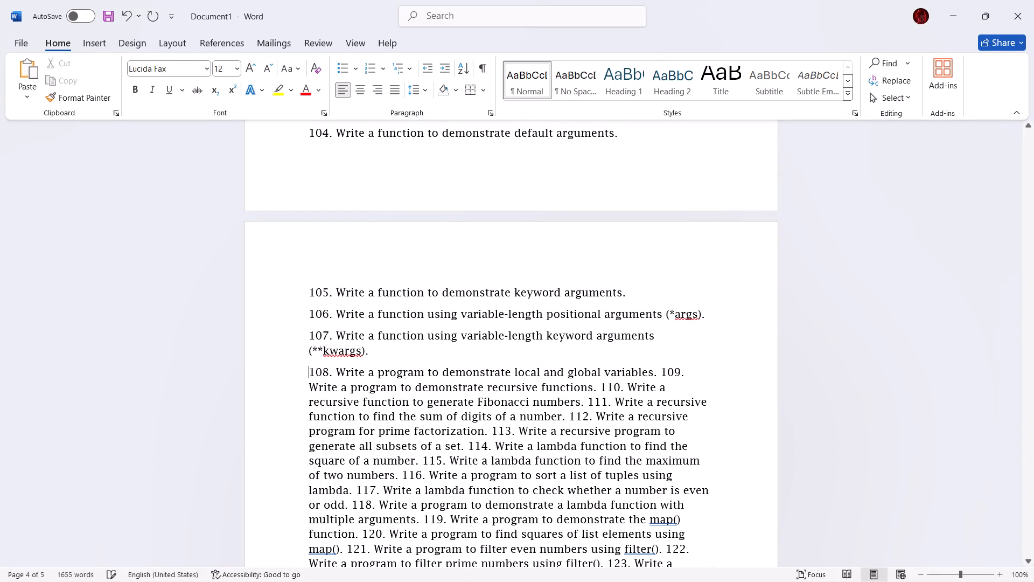
{"action": "left_click", "coordinate": [662, 373]}
{"action": "key", "text": "Return"}
{"action": "left_click", "coordinate": [628, 394]}
{"action": "key", "text": "Return"}
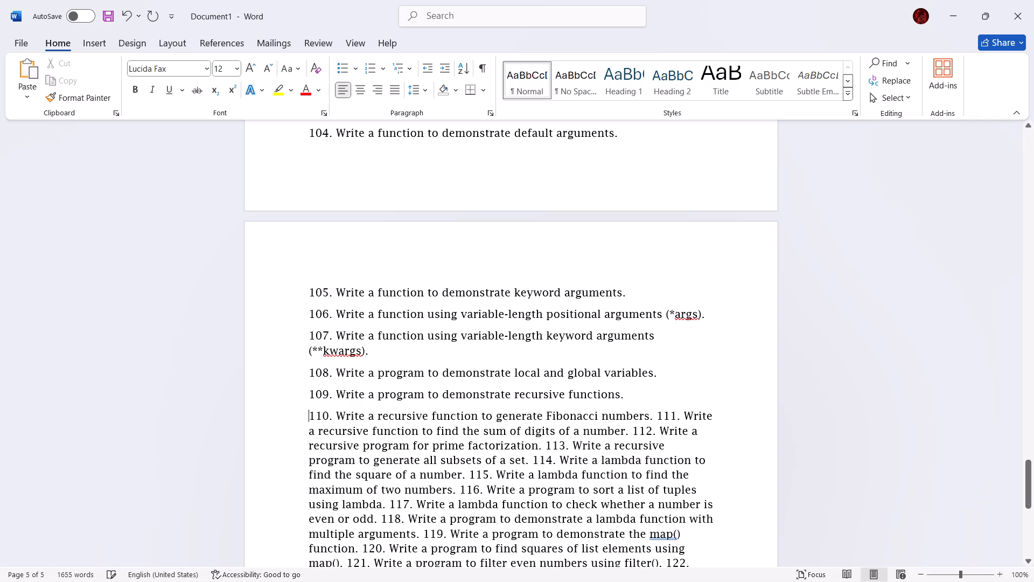
{"action": "left_click", "coordinate": [658, 418]}
{"action": "key", "text": "Return"}
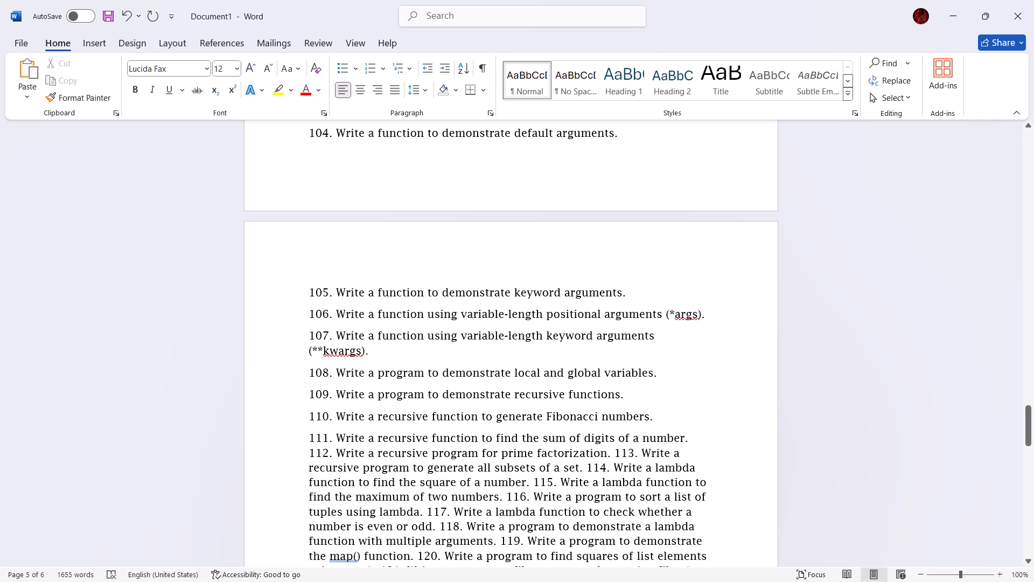
Continue splitting the run-on question text, starting a new paragraph at each of questions 113, 114, 115, 116 and 117.
{"action": "left_click", "coordinate": [614, 449]}
{"action": "key", "text": "Return"}
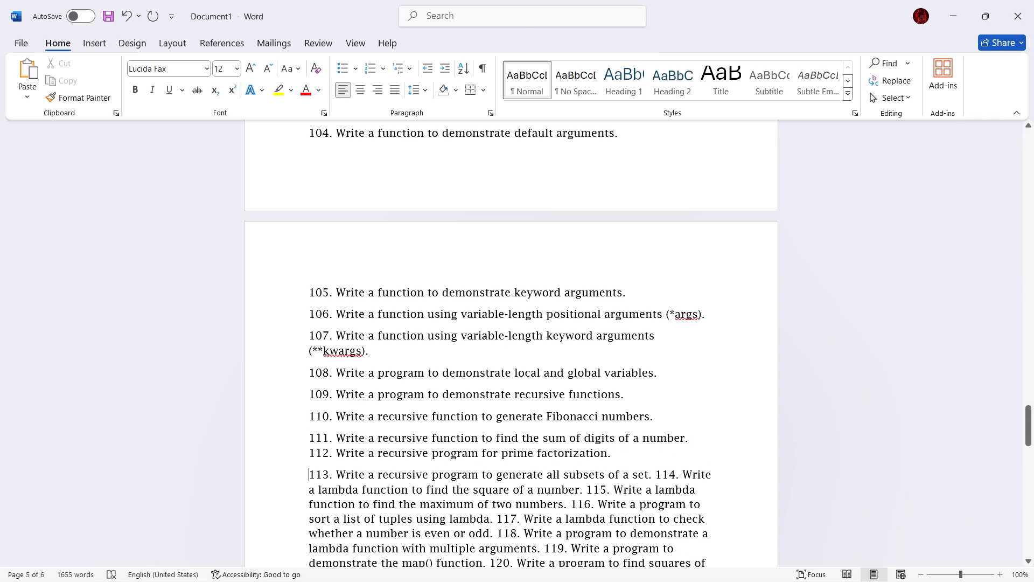
{"action": "left_click", "coordinate": [656, 475]}
{"action": "key", "text": "Return"}
{"action": "scroll", "coordinate": [652, 476], "scroll_direction": "down", "scroll_amount": 2}
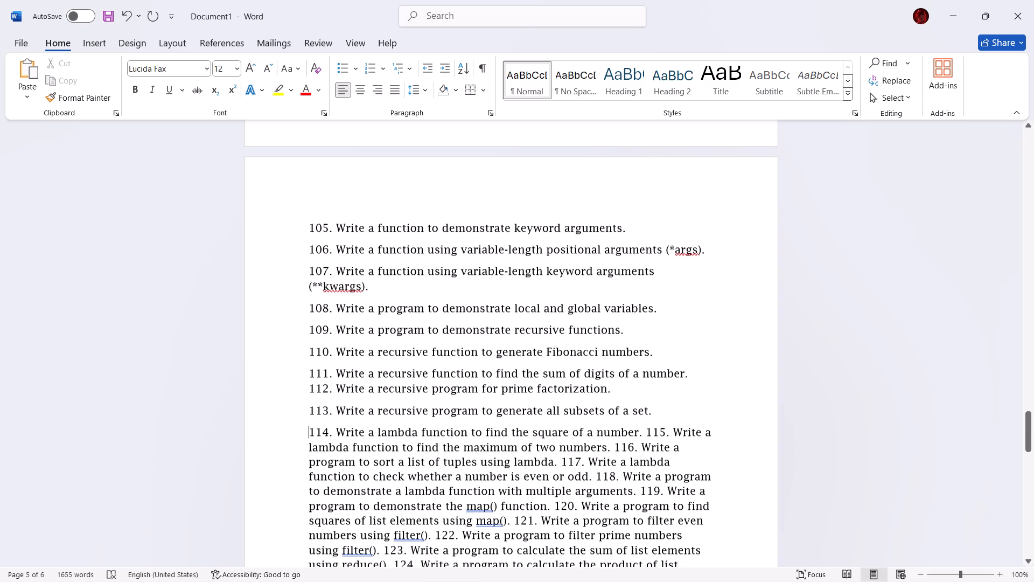
{"action": "left_click", "coordinate": [644, 434]}
{"action": "key", "text": "Return"}
{"action": "scroll", "coordinate": [634, 436], "scroll_direction": "down", "scroll_amount": 1}
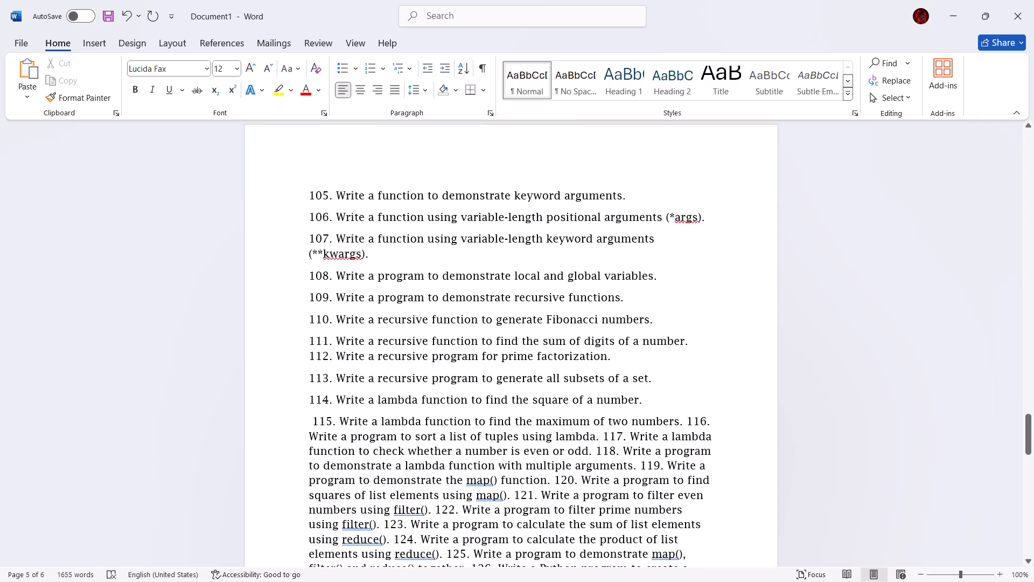
{"action": "left_click", "coordinate": [688, 422]}
{"action": "key", "text": "Return"}
{"action": "scroll", "coordinate": [652, 429], "scroll_direction": "down", "scroll_amount": 1}
{"action": "left_click", "coordinate": [628, 412]}
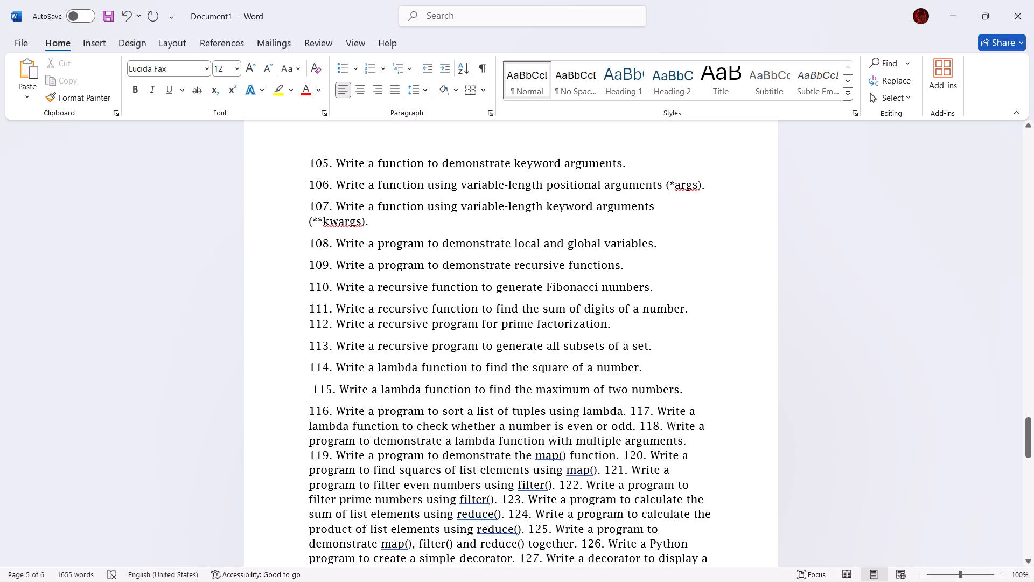
Break the run-on question text so that questions 117, 119, 120, 121 and 122 each start on a new line.
{"action": "key", "text": "Return"}
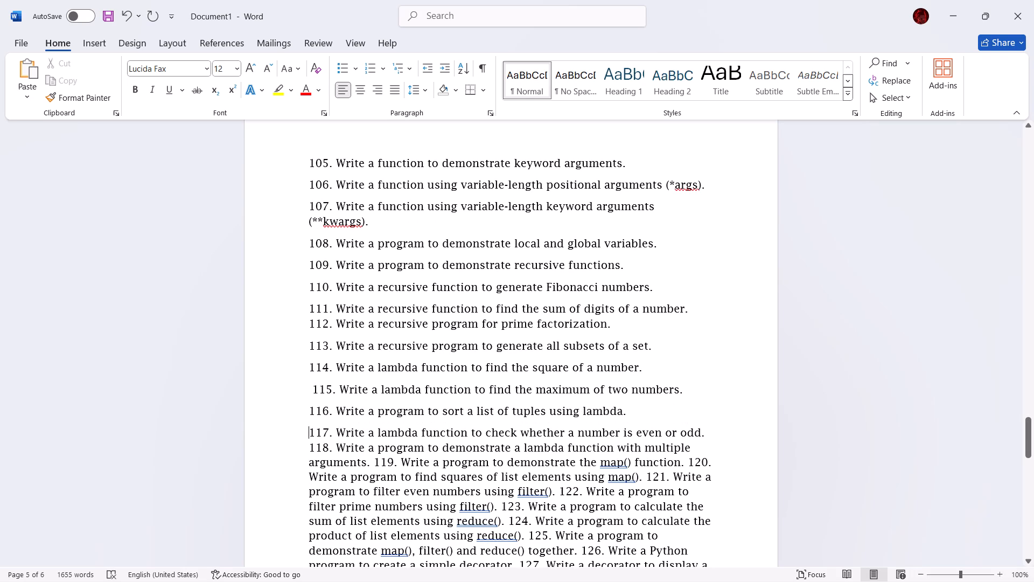
{"action": "left_click", "coordinate": [684, 460]}
{"action": "key", "text": "Return"}
{"action": "scroll", "coordinate": [668, 460], "scroll_direction": "down", "scroll_amount": 3}
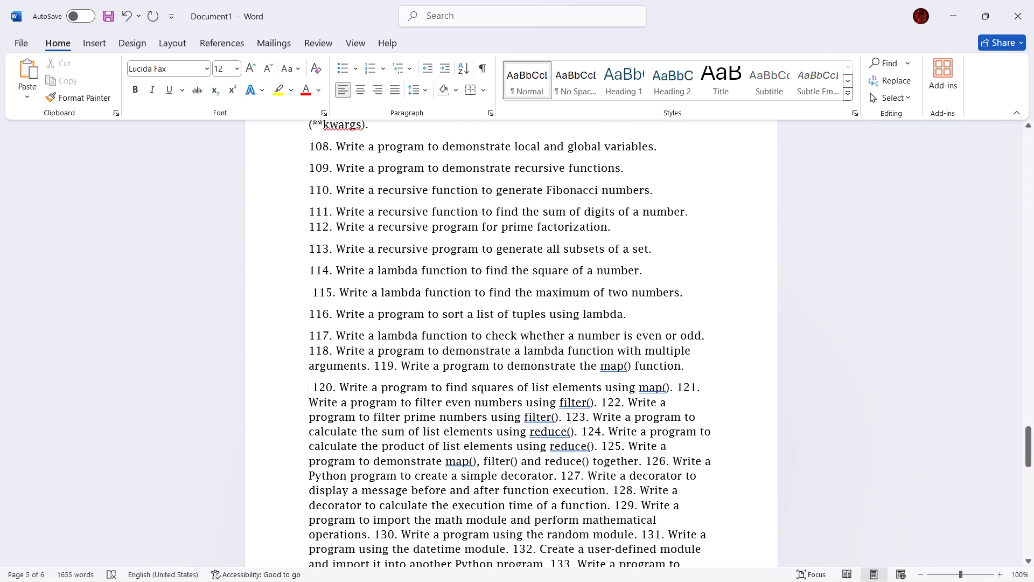
{"action": "left_click", "coordinate": [372, 368]}
{"action": "key", "text": "Return"}
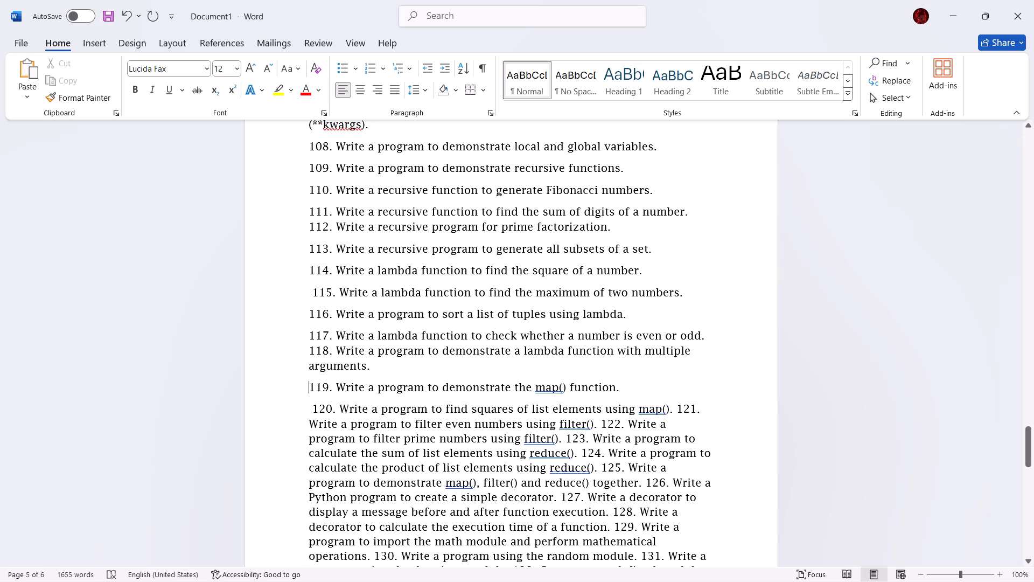
{"action": "left_click", "coordinate": [676, 410]}
{"action": "key", "text": "Return"}
{"action": "left_click", "coordinate": [626, 429]}
{"action": "key", "text": "Return"}
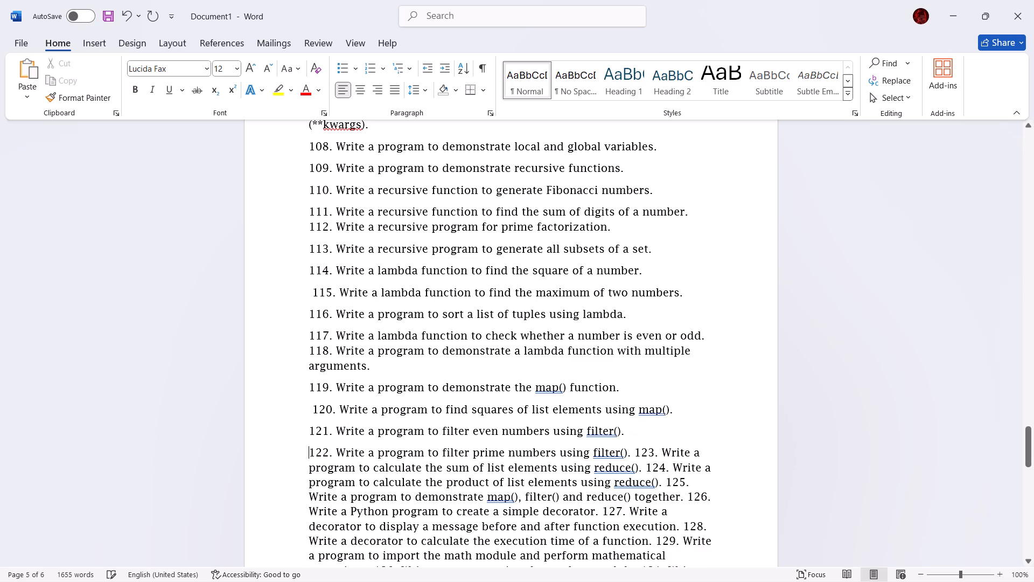
Add a blank line before question 122, and start questions 123, 125 and 127 on new lines.
{"action": "scroll", "coordinate": [622, 434], "scroll_direction": "down", "scroll_amount": 2}
{"action": "key", "text": "Return"}
{"action": "scroll", "coordinate": [611, 392], "scroll_direction": "down", "scroll_amount": 1}
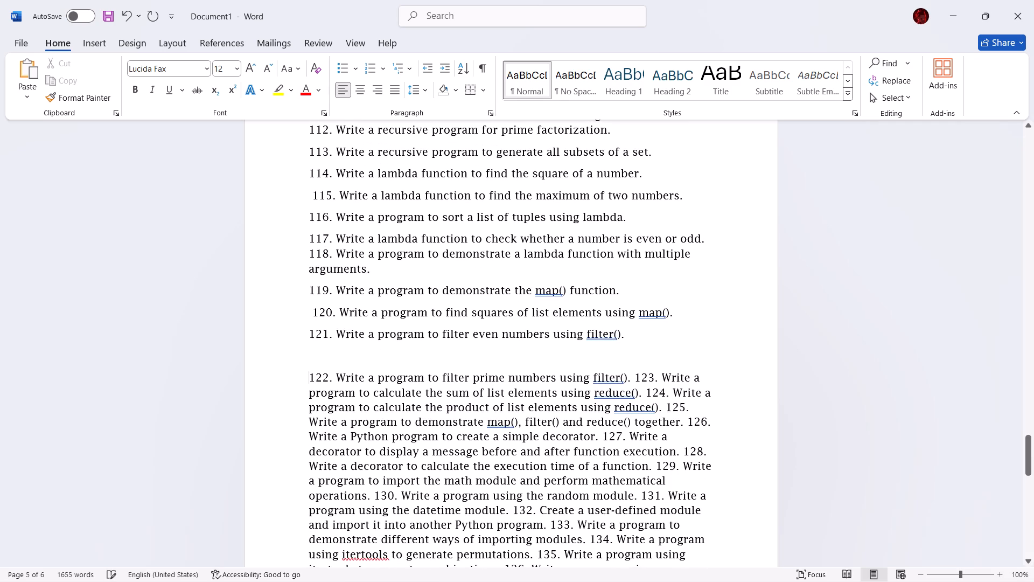
{"action": "left_click", "coordinate": [635, 378]}
{"action": "key", "text": "Return"}
{"action": "scroll", "coordinate": [632, 390], "scroll_direction": "down", "scroll_amount": 1}
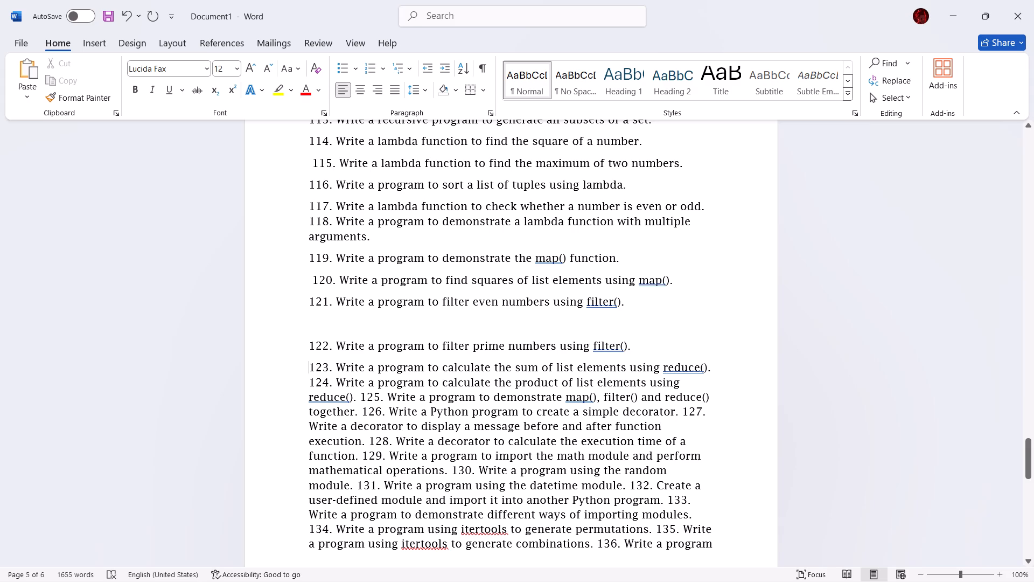
{"action": "left_click", "coordinate": [359, 398]}
{"action": "key", "text": "Return"}
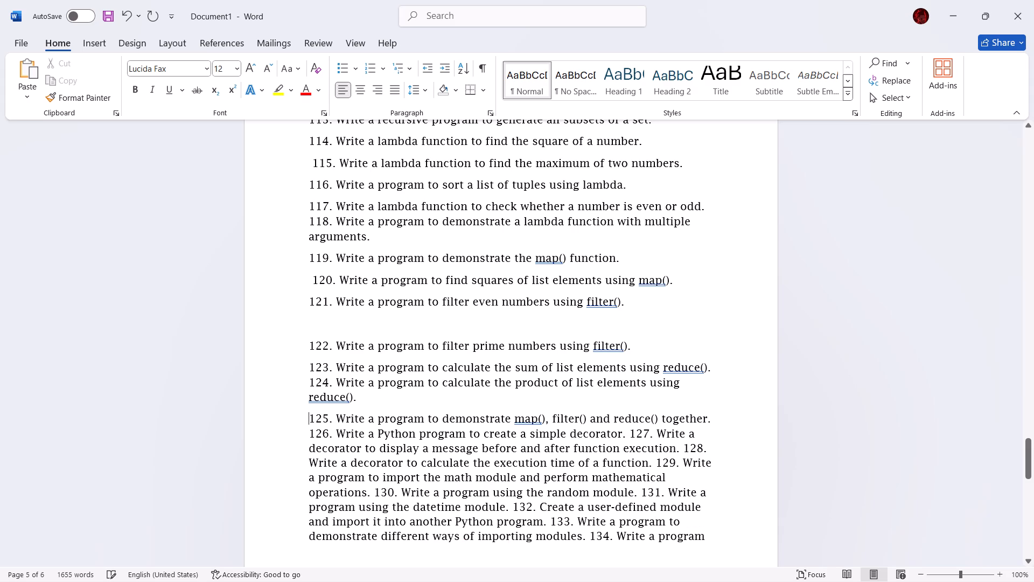
{"action": "left_click", "coordinate": [631, 433]}
{"action": "key", "text": "Return"}
{"action": "scroll", "coordinate": [629, 432], "scroll_direction": "down", "scroll_amount": 3}
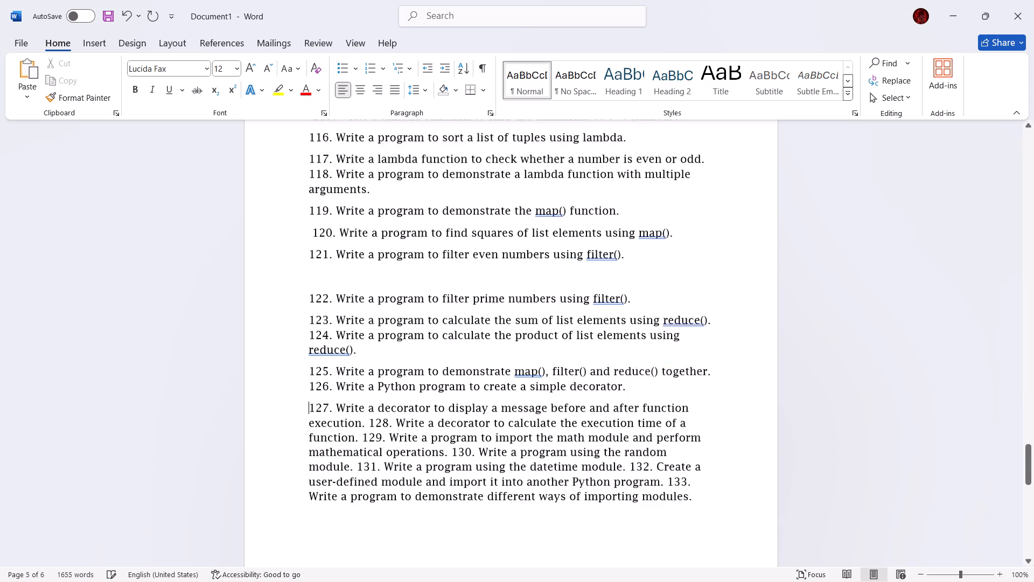
Start questions 128, 129, 130 and 131, on decorators and the math, random and datetime modules, on new lines.
{"action": "left_click", "coordinate": [366, 375]}
{"action": "key", "text": "Return"}
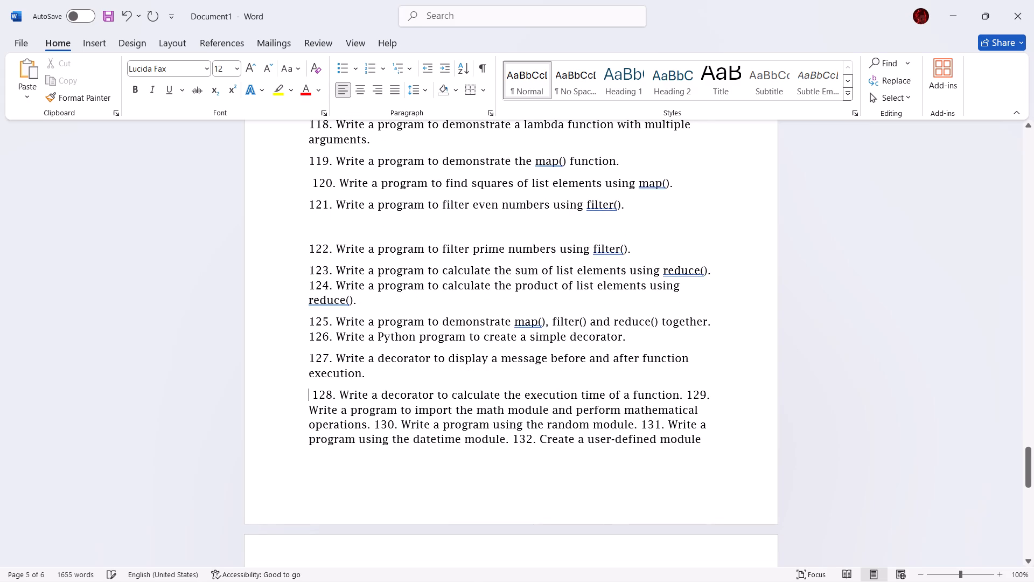
{"action": "left_click", "coordinate": [684, 392]}
{"action": "key", "text": "Return"}
{"action": "scroll", "coordinate": [658, 398], "scroll_direction": "down", "scroll_amount": 2}
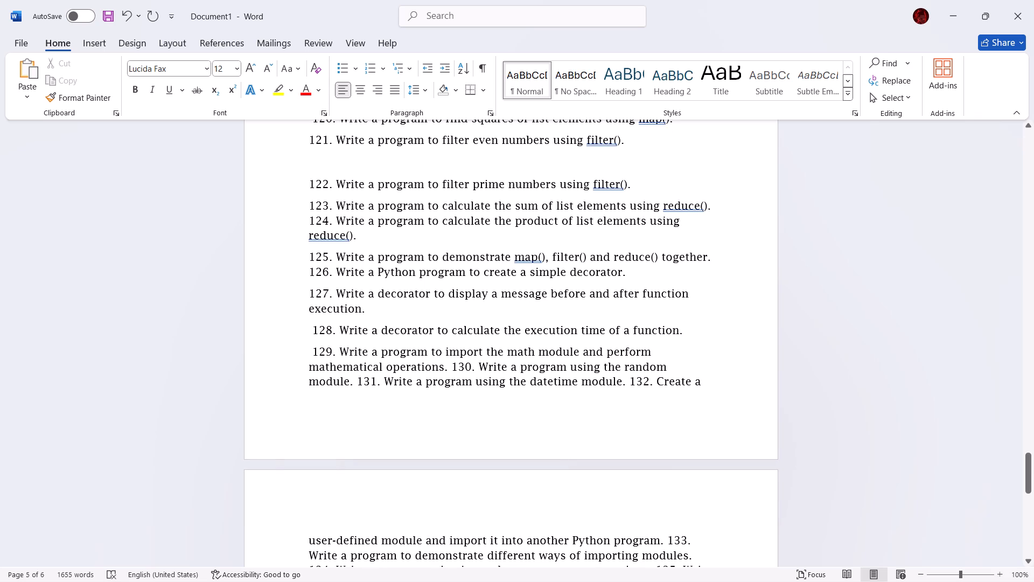
{"action": "left_click", "coordinate": [450, 368]}
{"action": "key", "text": "Return"}
{"action": "scroll", "coordinate": [448, 368], "scroll_direction": "down", "scroll_amount": 4}
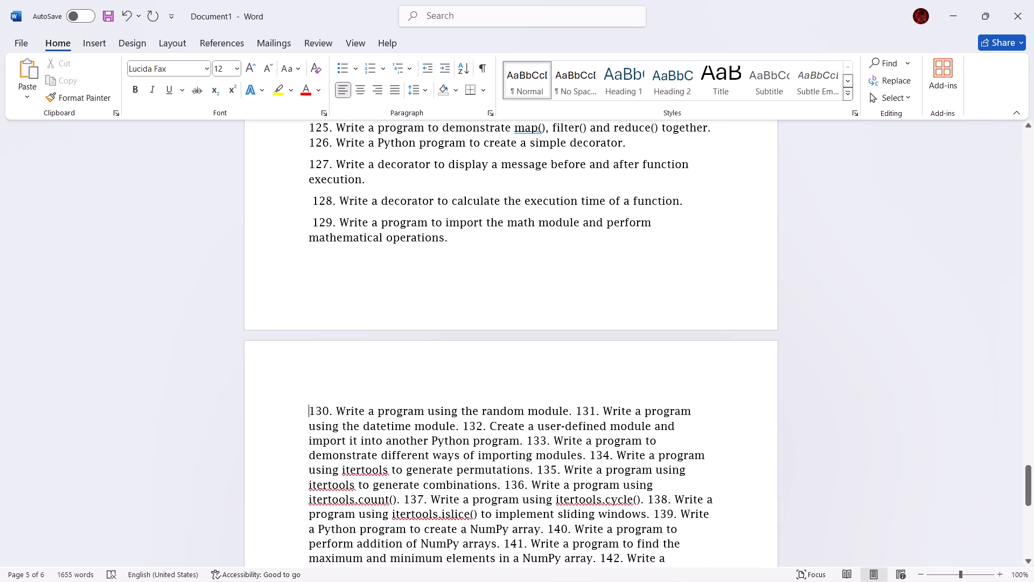
{"action": "left_click", "coordinate": [575, 412]}
{"action": "key", "text": "Return"}
{"action": "scroll", "coordinate": [571, 415], "scroll_direction": "down", "scroll_amount": 2}
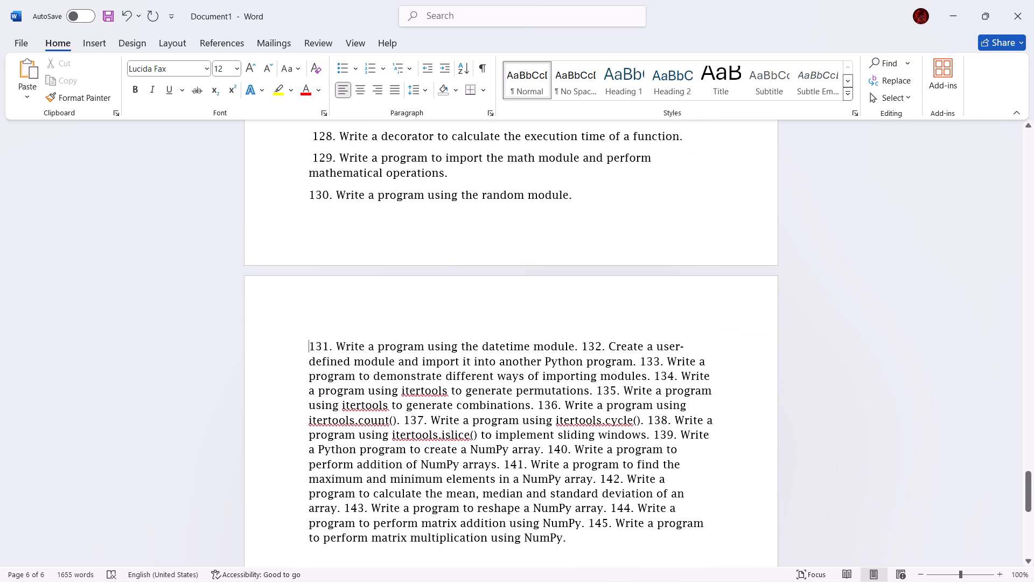
Start questions 132, 133, 134, 136 and 137, on module imports and itertools, on new lines.
{"action": "left_click_drag", "start_coordinate": [584, 347], "coordinate": [579, 347]}
{"action": "key", "text": "Return"}
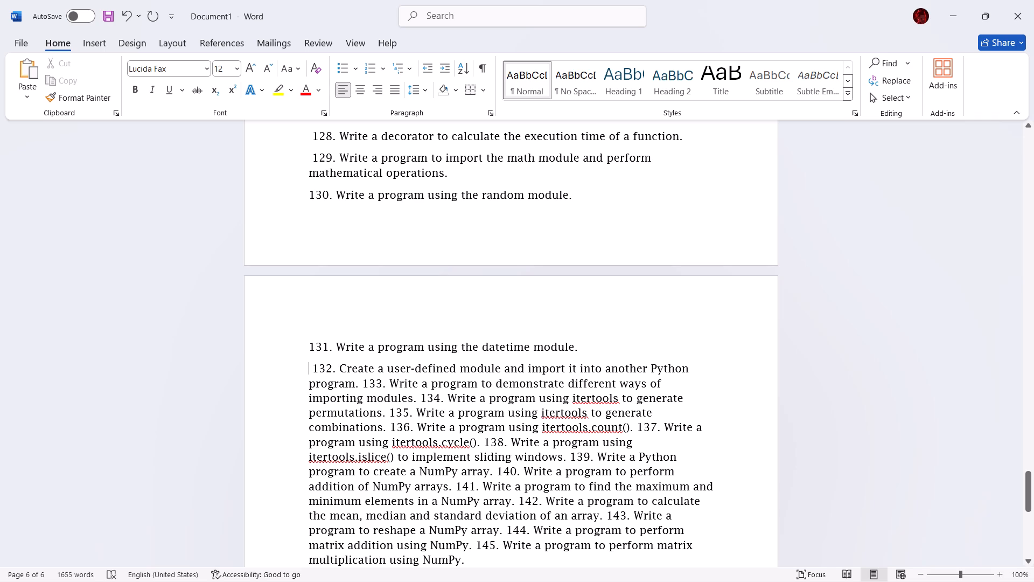
{"action": "left_click", "coordinate": [365, 383]}
{"action": "key", "text": "Return"}
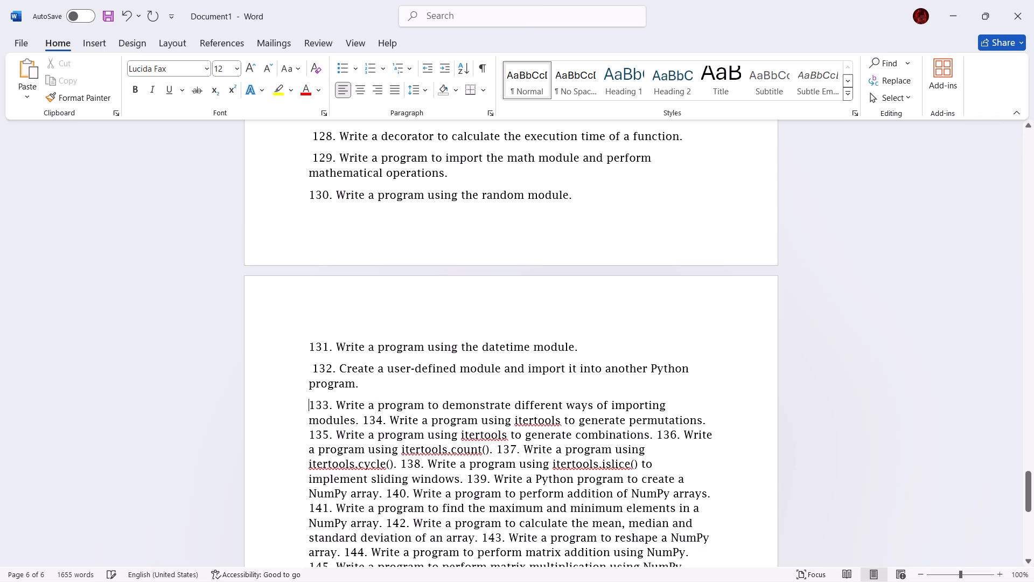
{"action": "left_click", "coordinate": [363, 421]}
{"action": "key", "text": "Return"}
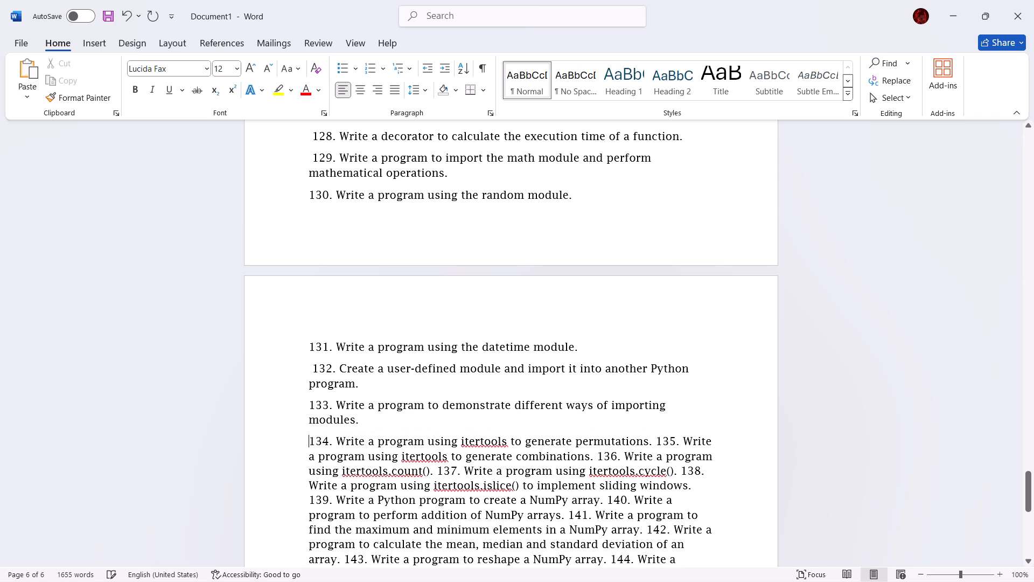
{"action": "left_click", "coordinate": [596, 456]}
{"action": "key", "text": "Return"}
{"action": "scroll", "coordinate": [603, 454], "scroll_direction": "down", "scroll_amount": 2}
{"action": "left_click", "coordinate": [557, 414]}
{"action": "key", "text": "Return"}
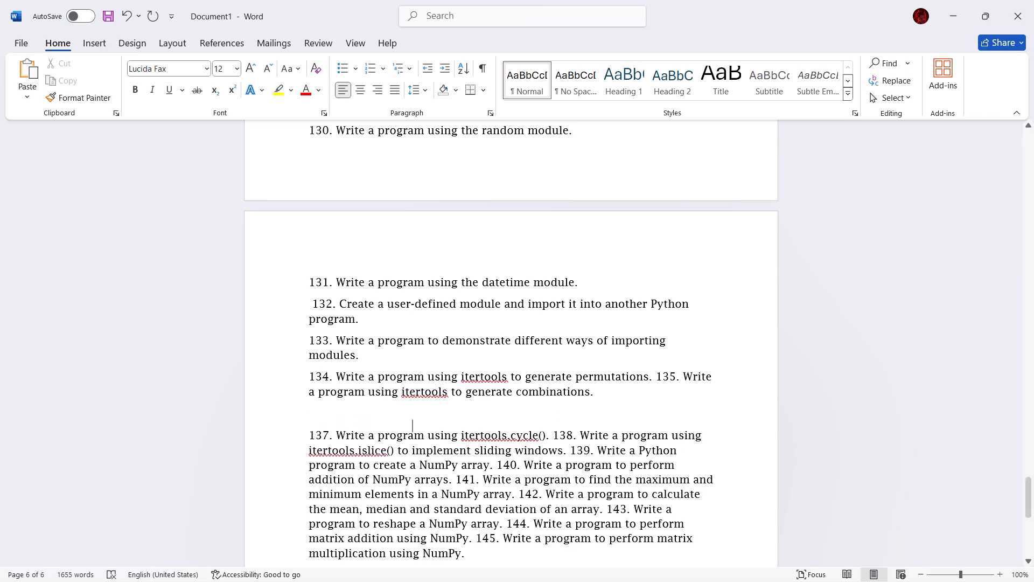
Start questions 138, 139, 140 and 141, from itertools.islice() through the first NumPy programs, on new lines.
{"action": "scroll", "coordinate": [557, 414], "scroll_direction": "down", "scroll_amount": 2}
{"action": "left_click", "coordinate": [551, 372]}
{"action": "key", "text": "Return"}
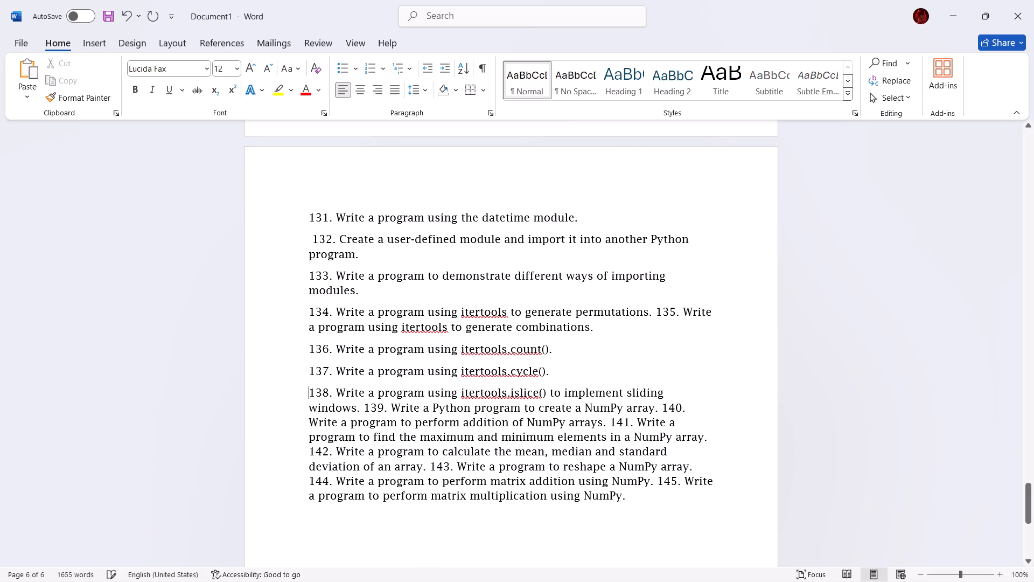
{"action": "left_click", "coordinate": [364, 406]}
{"action": "key", "text": "Return"}
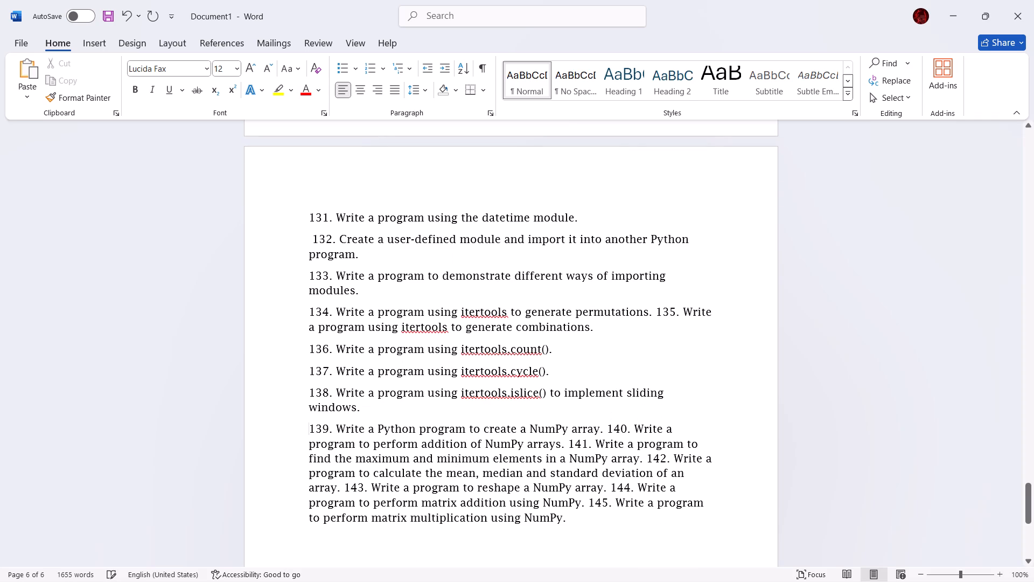
{"action": "left_click", "coordinate": [608, 428]}
{"action": "key", "text": "Return"}
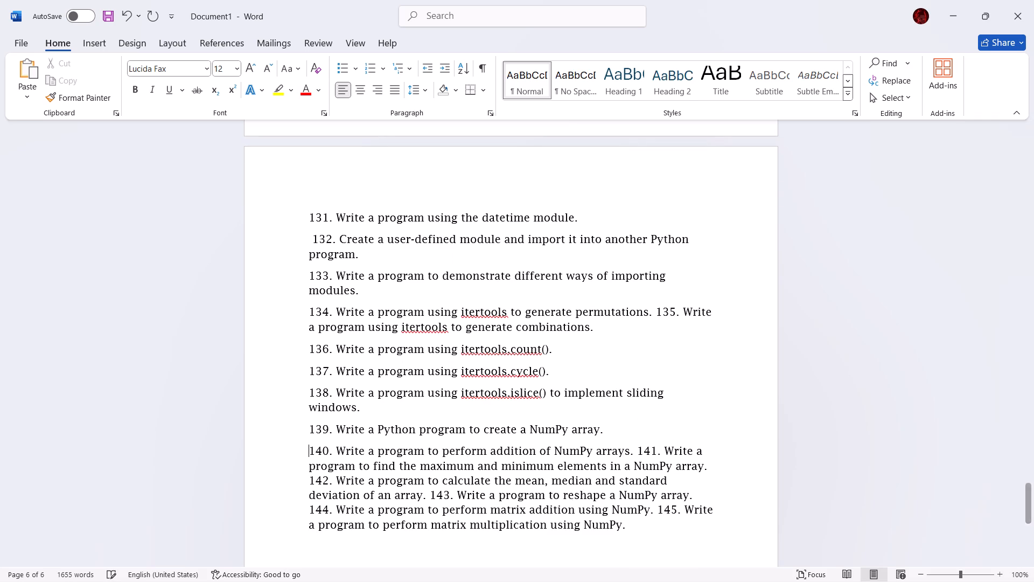
{"action": "scroll", "coordinate": [606, 431], "scroll_direction": "down", "scroll_amount": 1}
{"action": "left_click", "coordinate": [638, 421]}
{"action": "key", "text": "Return"}
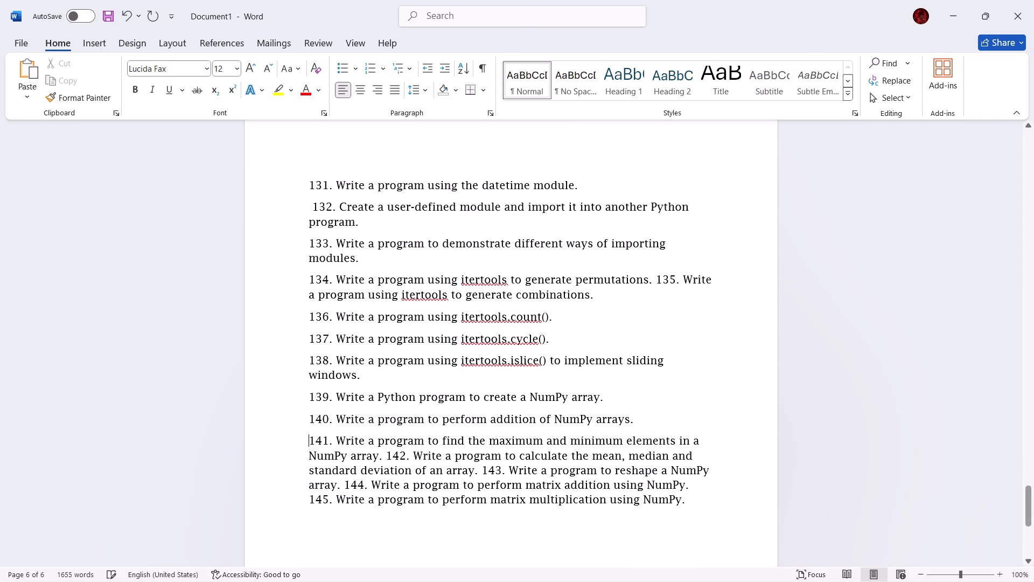
Start the remaining NumPy questions 142, 143, 144 and 145 on new lines at the end of the document.
{"action": "left_click", "coordinate": [387, 455]}
{"action": "key", "text": "Return"}
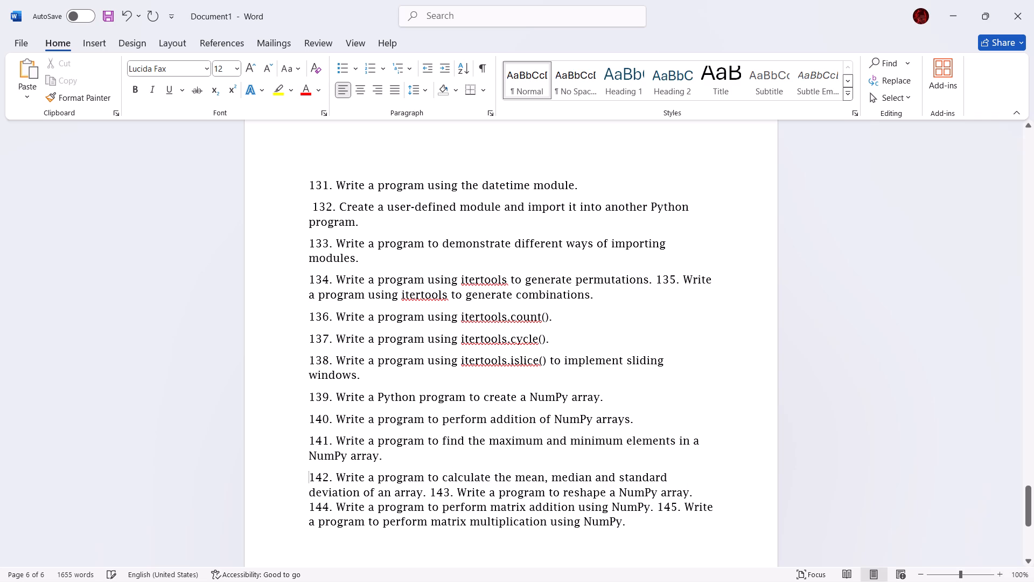
{"action": "left_click", "coordinate": [425, 491]}
{"action": "key", "text": "Return"}
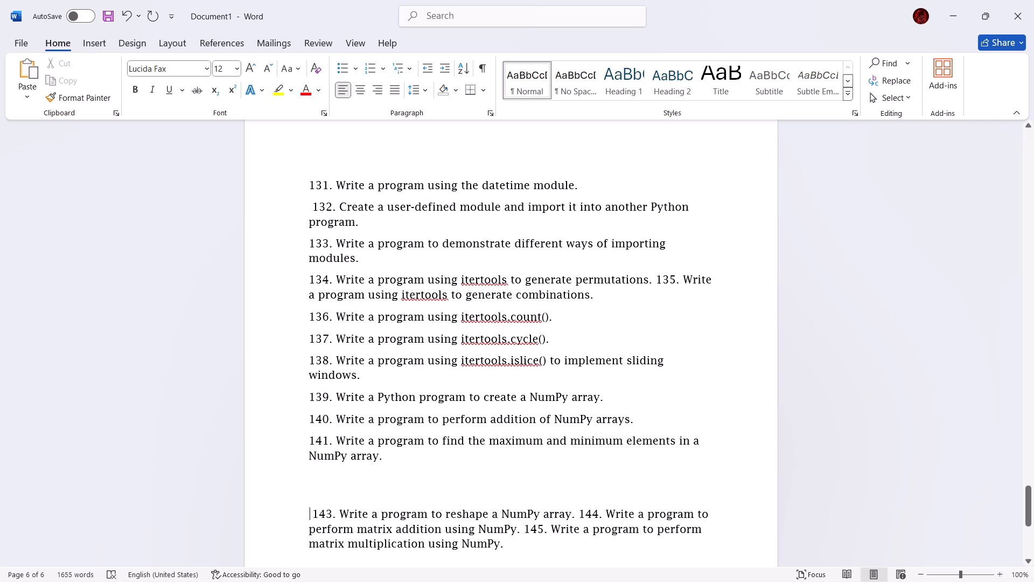
{"action": "left_click", "coordinate": [578, 512]}
{"action": "key", "text": "Return"}
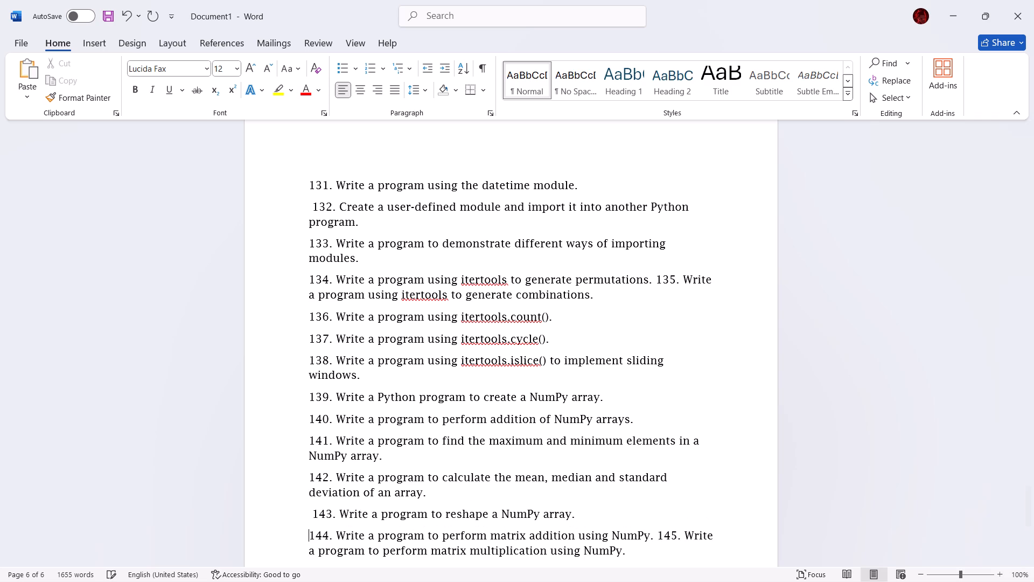
{"action": "scroll", "coordinate": [575, 514], "scroll_direction": "down", "scroll_amount": 1}
{"action": "left_click", "coordinate": [656, 505]}
{"action": "key", "text": "Return"}
{"action": "scroll", "coordinate": [652, 505], "scroll_direction": "down", "scroll_amount": 2}
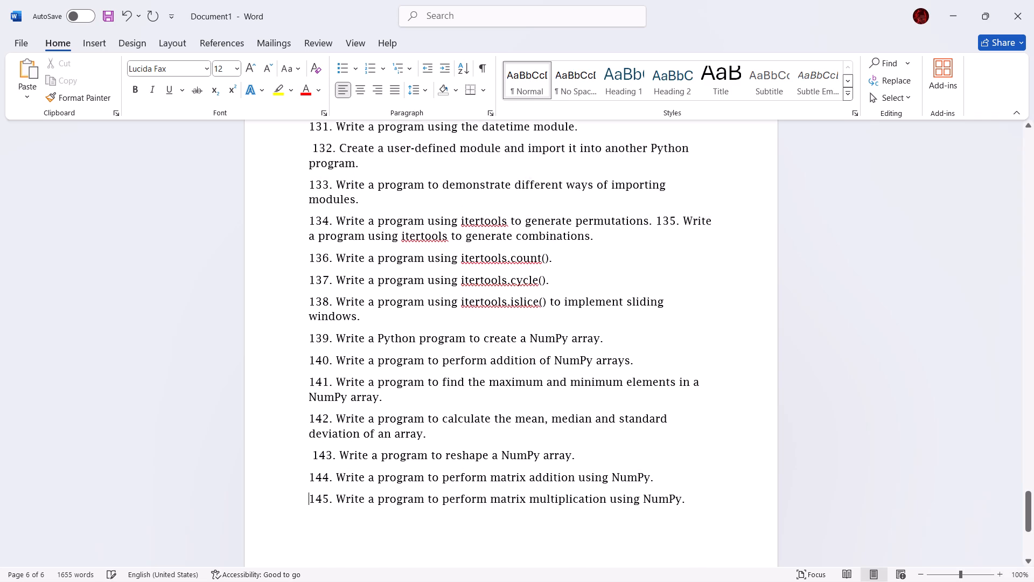
{"action": "scroll", "coordinate": [650, 505], "scroll_direction": "down", "scroll_amount": 2}
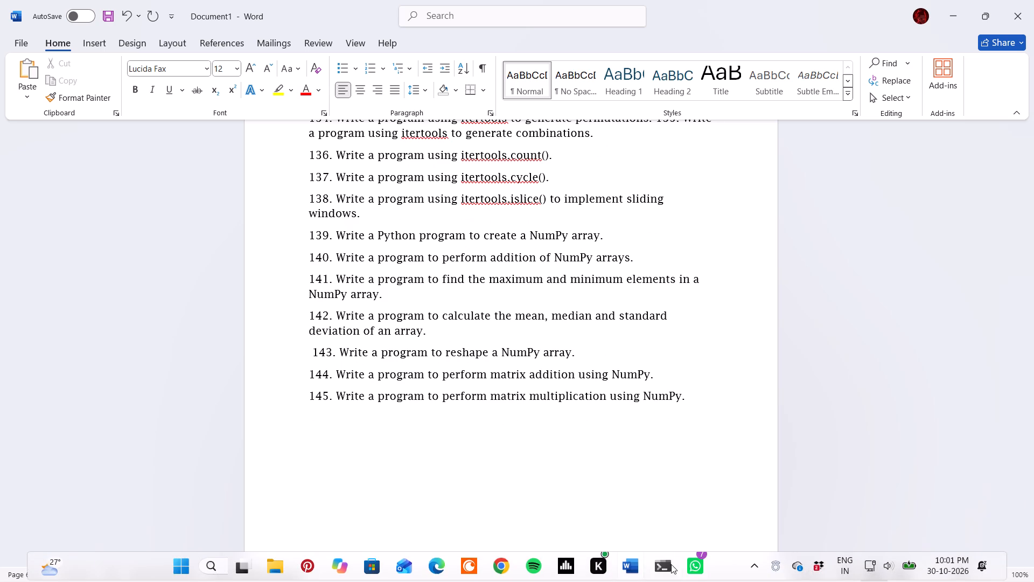
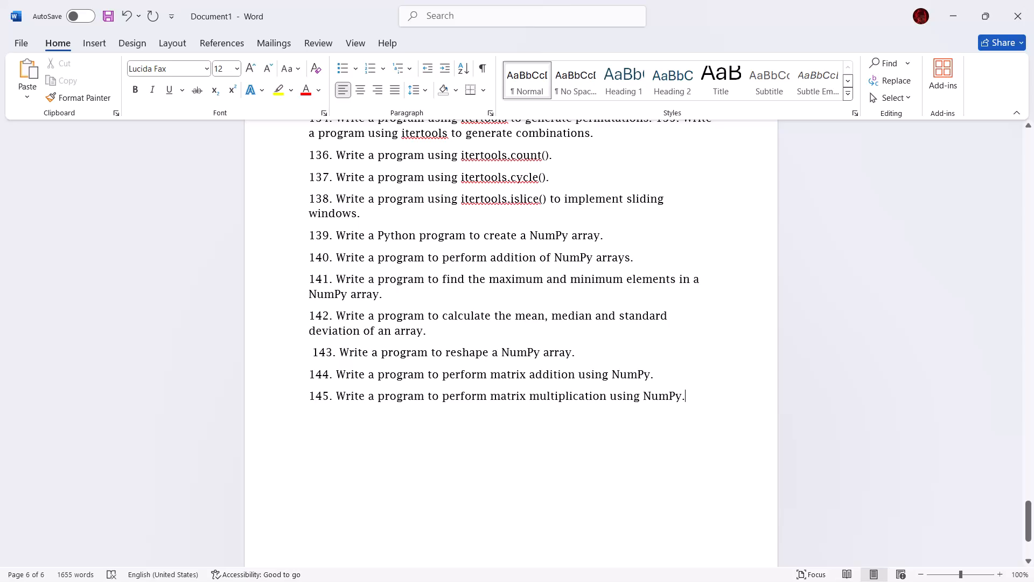
Paste the copied block of NumPy and Pandas questions 146 to 158 after question 145.
{"action": "key", "text": "ctrl+v"}
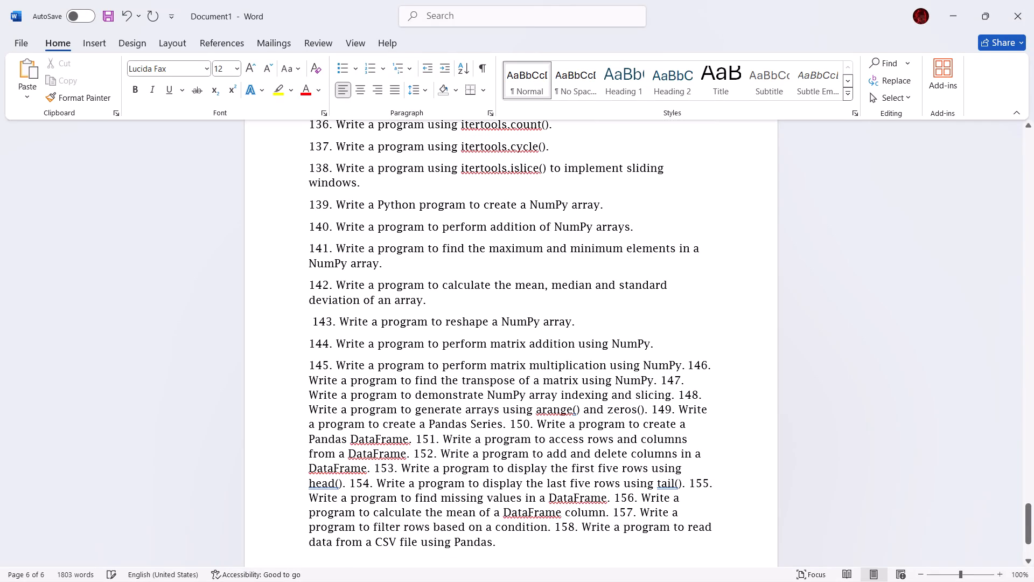
Start questions 146, 147, 149 and 150, from the NumPy matrix transpose to creating a Pandas DataFrame, on new lines.
{"action": "left_click", "coordinate": [688, 366]}
{"action": "key", "text": "Return"}
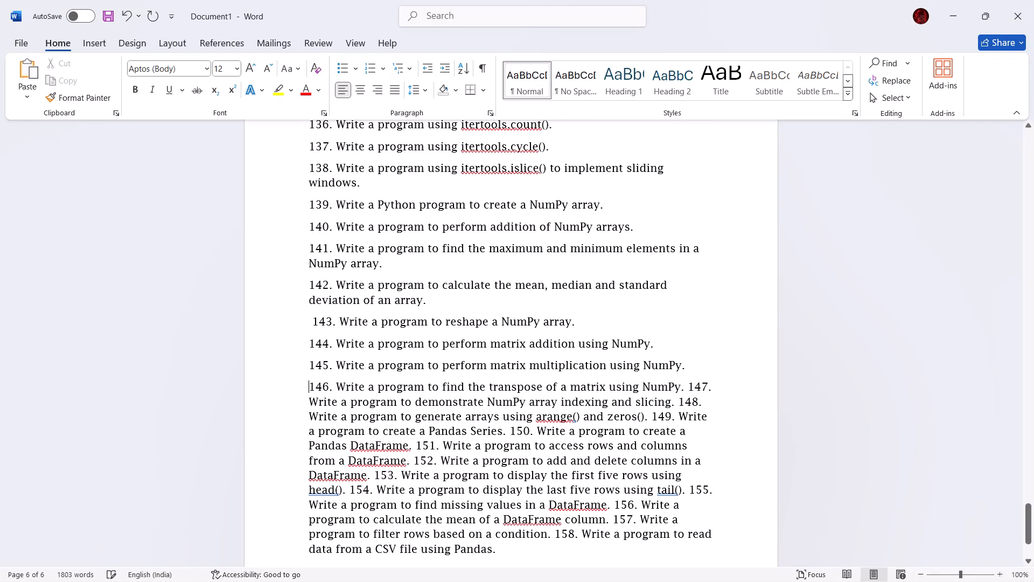
{"action": "left_click", "coordinate": [688, 387]}
{"action": "key", "text": "Return"}
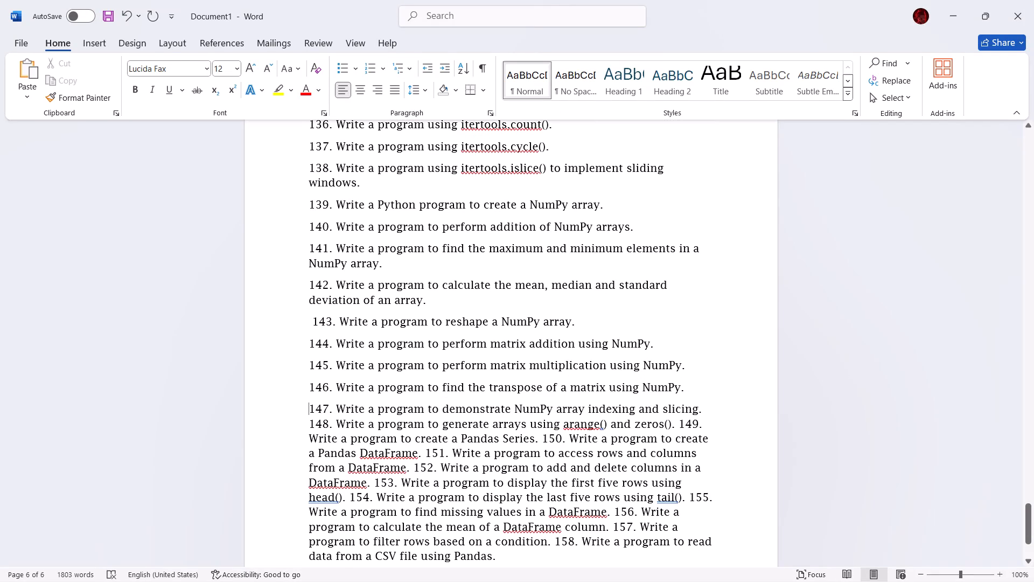
{"action": "left_click", "coordinate": [679, 421]}
{"action": "key", "text": "Return"}
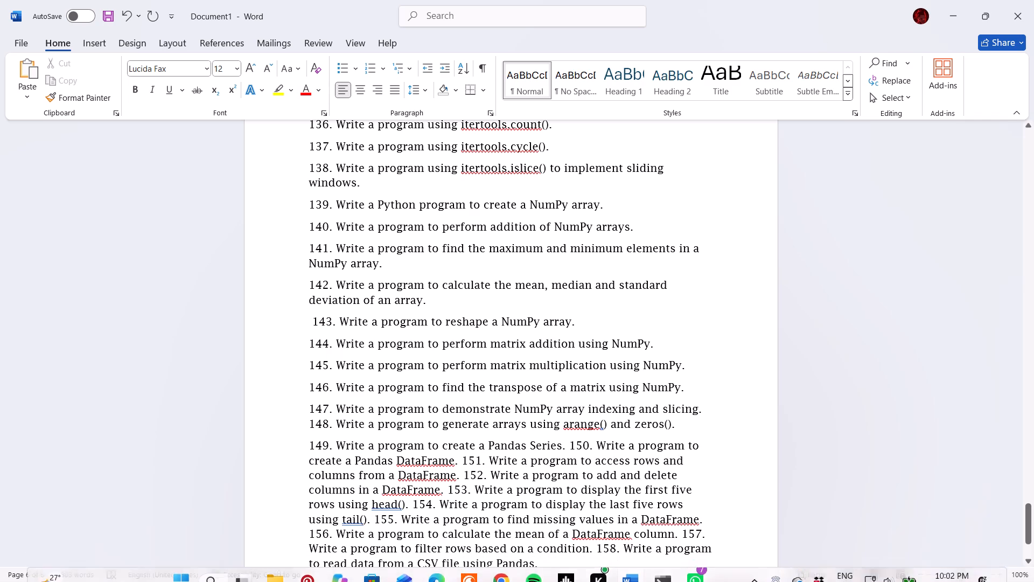
{"action": "left_click", "coordinate": [568, 443]}
{"action": "key", "text": "Return"}
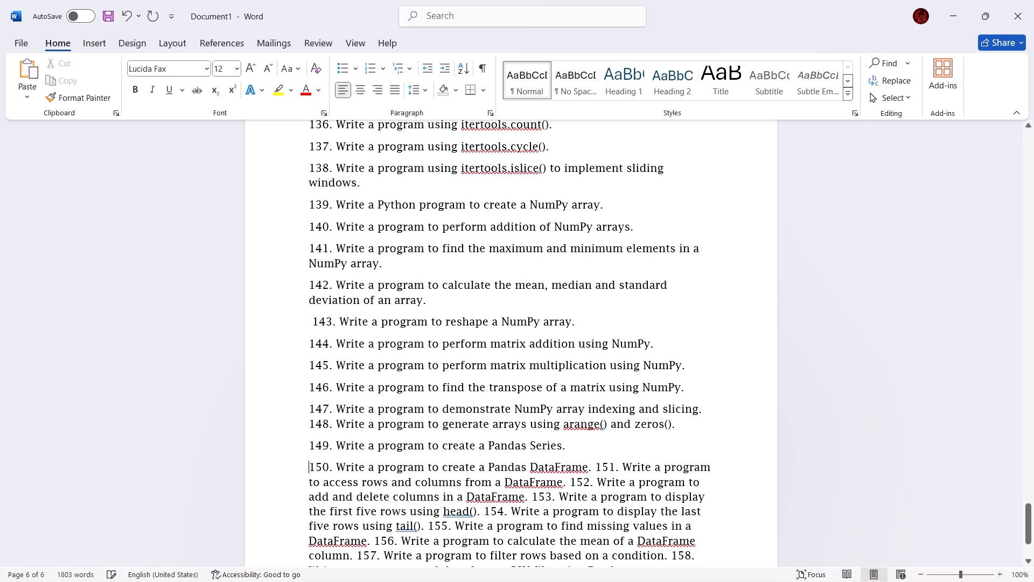
Start questions 151, 153, 154 and 155, on DataFrame access, head(), tail() and missing values, on new lines.
{"action": "left_click", "coordinate": [592, 468]}
{"action": "key", "text": "Return"}
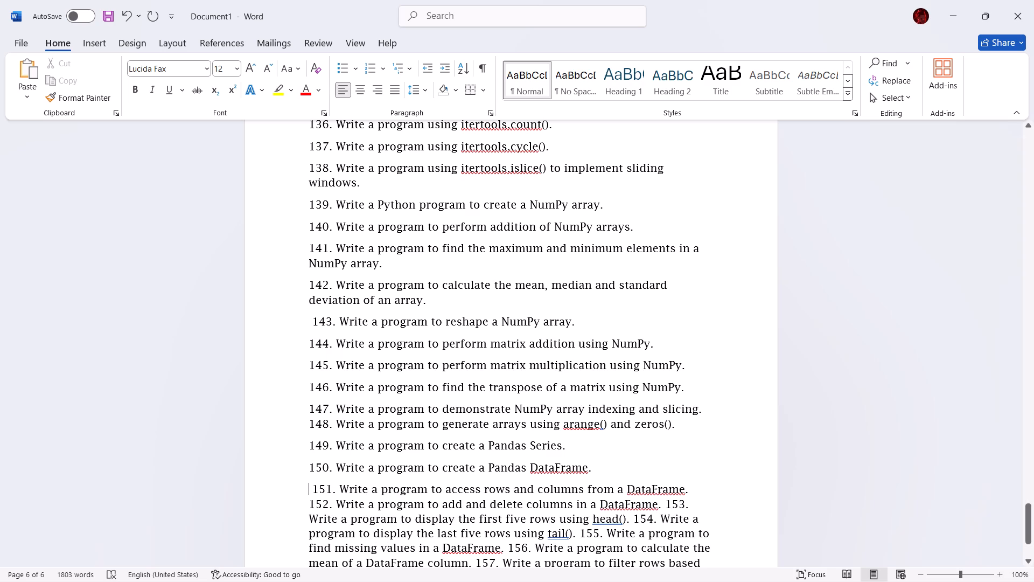
{"action": "left_click", "coordinate": [667, 505]}
{"action": "key", "text": "Return"}
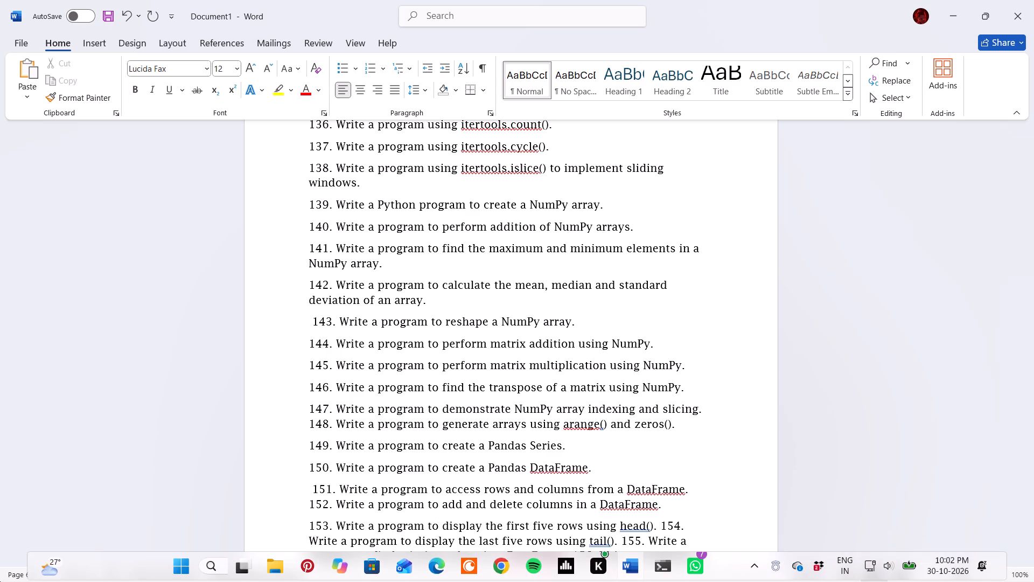
{"action": "left_click", "coordinate": [0, 581]}
{"action": "scroll", "coordinate": [436, 519], "scroll_direction": "down", "scroll_amount": 3}
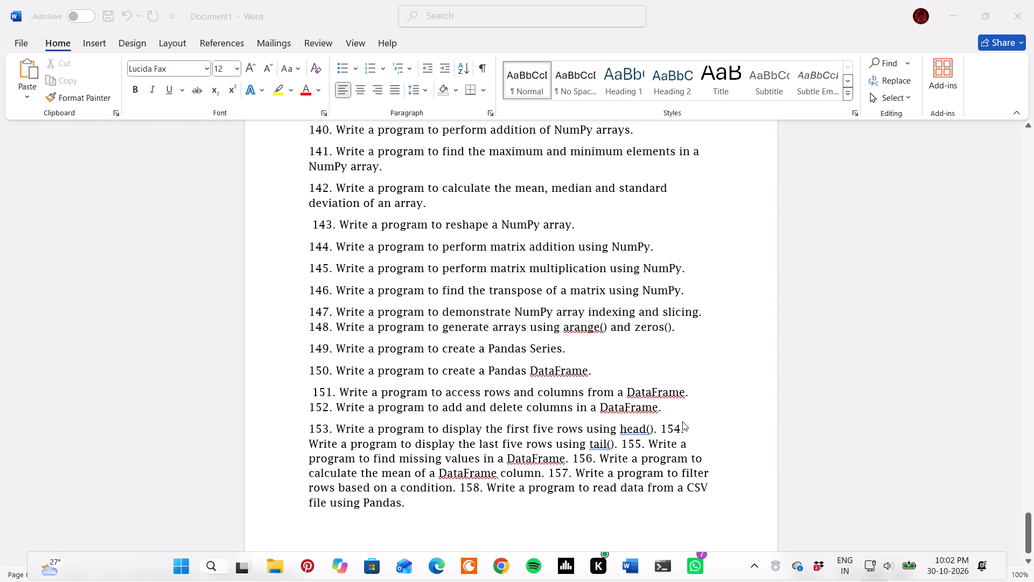
{"action": "left_click", "coordinate": [660, 428]}
{"action": "left_click", "coordinate": [659, 428]}
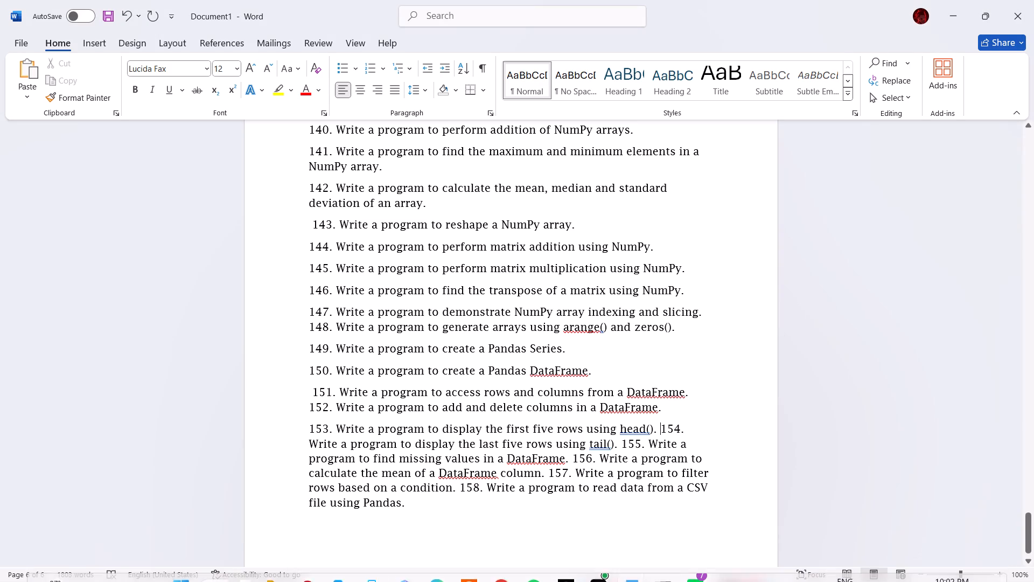
{"action": "key", "text": "Return"}
{"action": "left_click", "coordinate": [647, 452]}
{"action": "key", "text": "Return"}
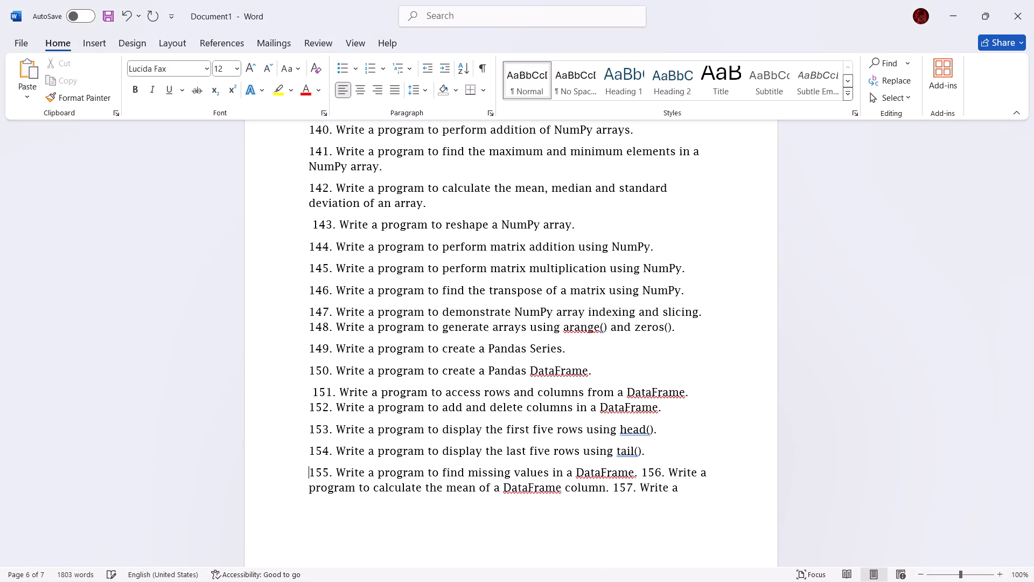
Start the remaining Pandas questions 156, 157 and 158 on new lines and add an empty line after question 158.
{"action": "left_click", "coordinate": [643, 474]}
{"action": "key", "text": "Return"}
{"action": "scroll", "coordinate": [604, 421], "scroll_direction": "down", "scroll_amount": 3}
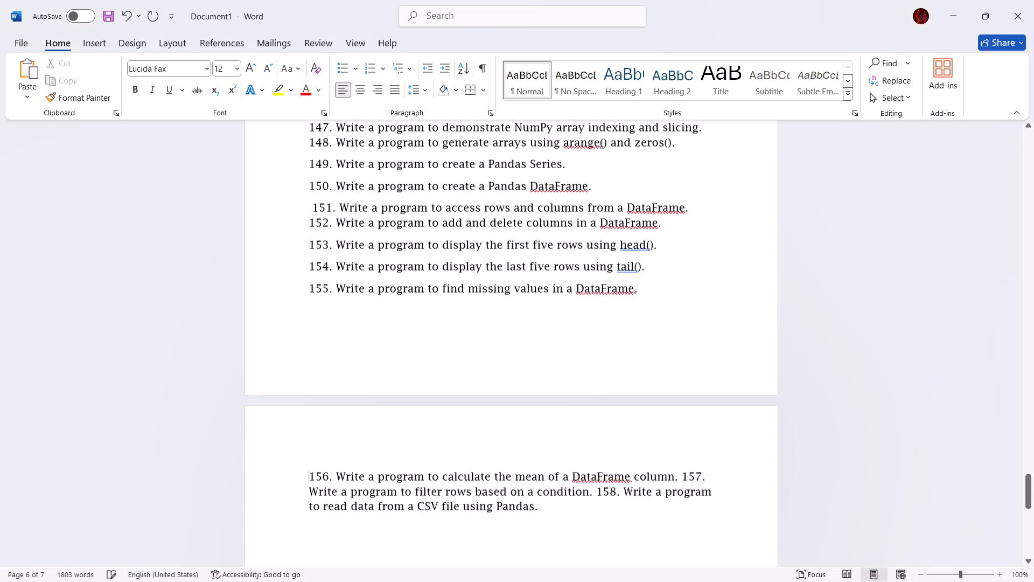
{"action": "left_click", "coordinate": [677, 442]}
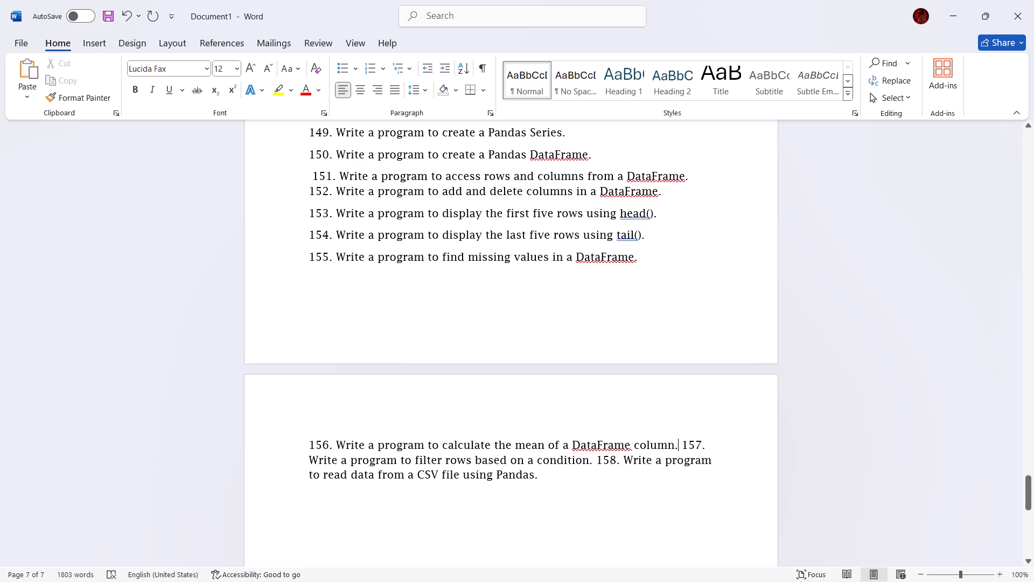
{"action": "key", "text": "Return"}
{"action": "left_click", "coordinate": [625, 447]}
{"action": "key", "text": "Return"}
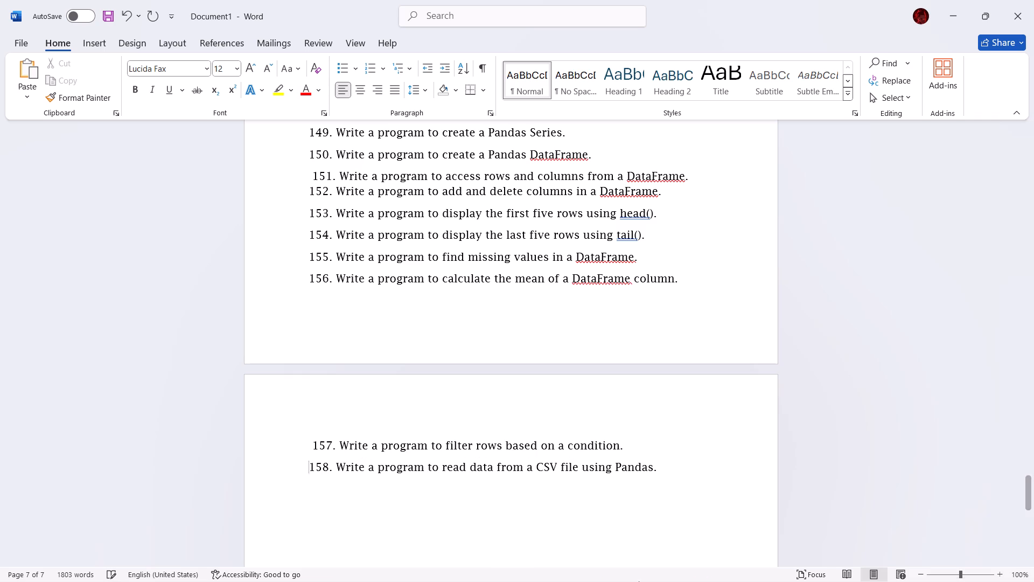
{"action": "left_click", "coordinate": [667, 468]}
{"action": "key", "text": "Return"}
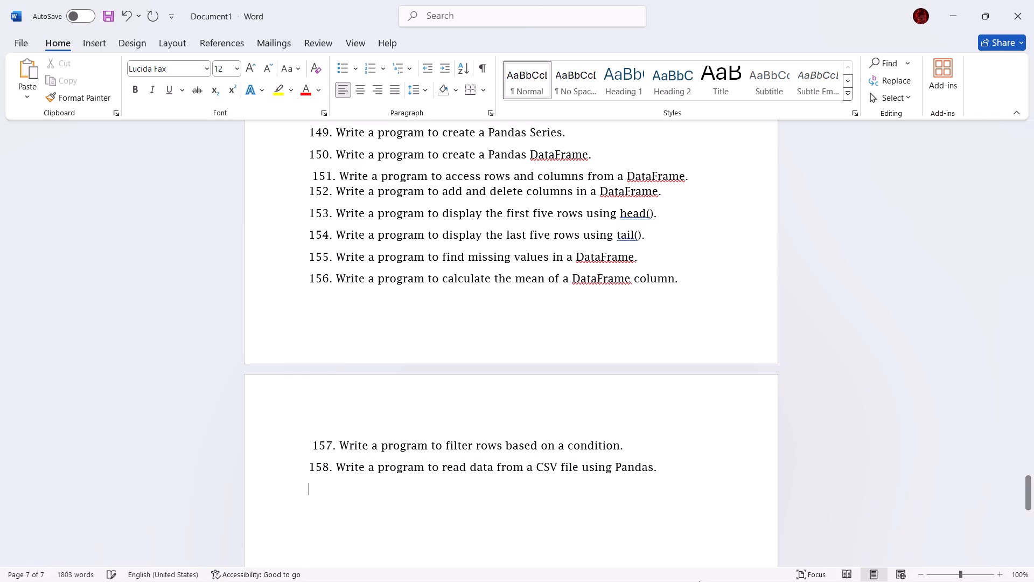
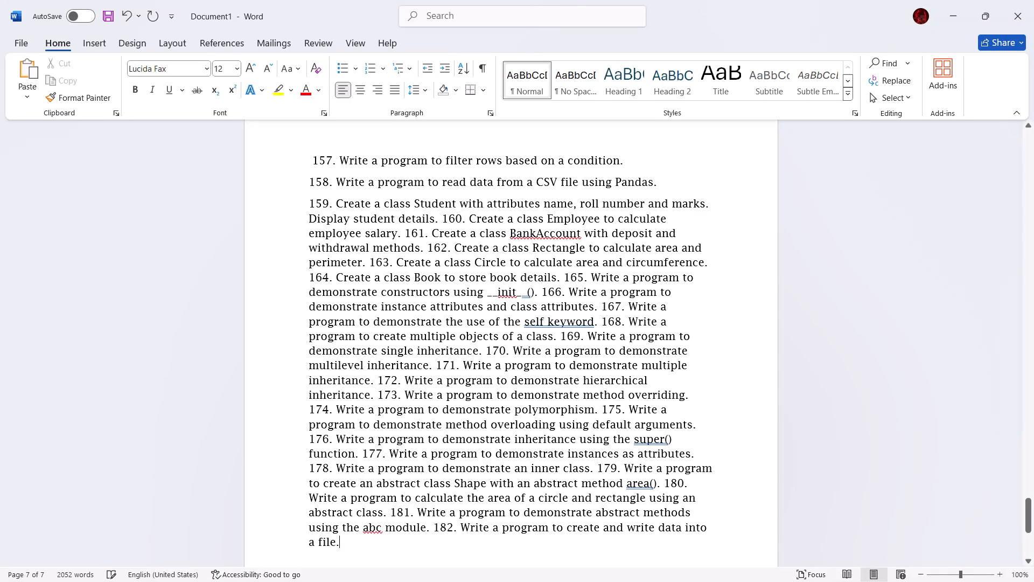
Start questions 160, 161, 163 and 164, from the Employee class to the Book class, on new lines.
{"action": "left_click", "coordinate": [443, 218]}
{"action": "key", "text": "Return"}
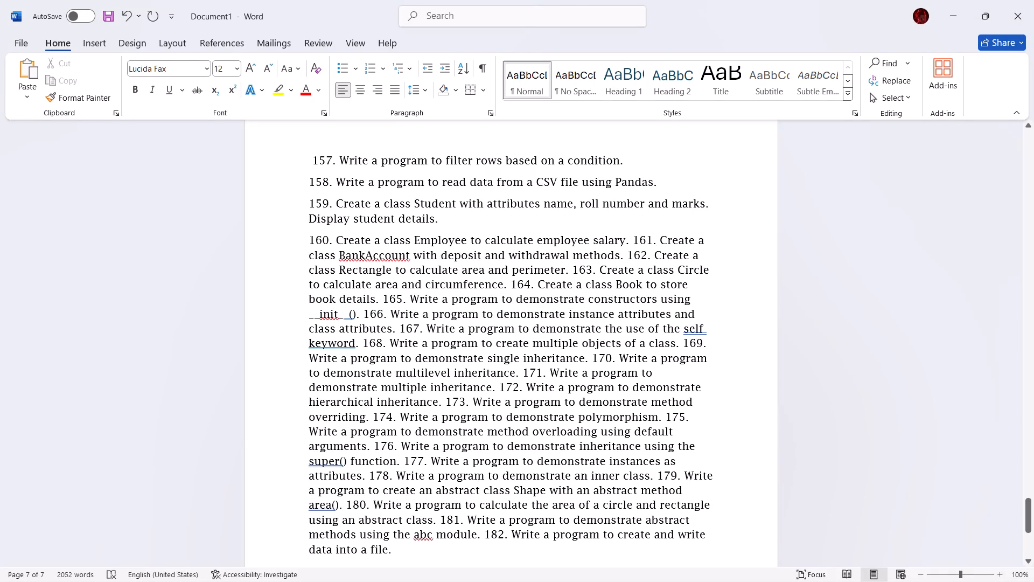
{"action": "left_click", "coordinate": [631, 237]}
{"action": "key", "text": "Return"}
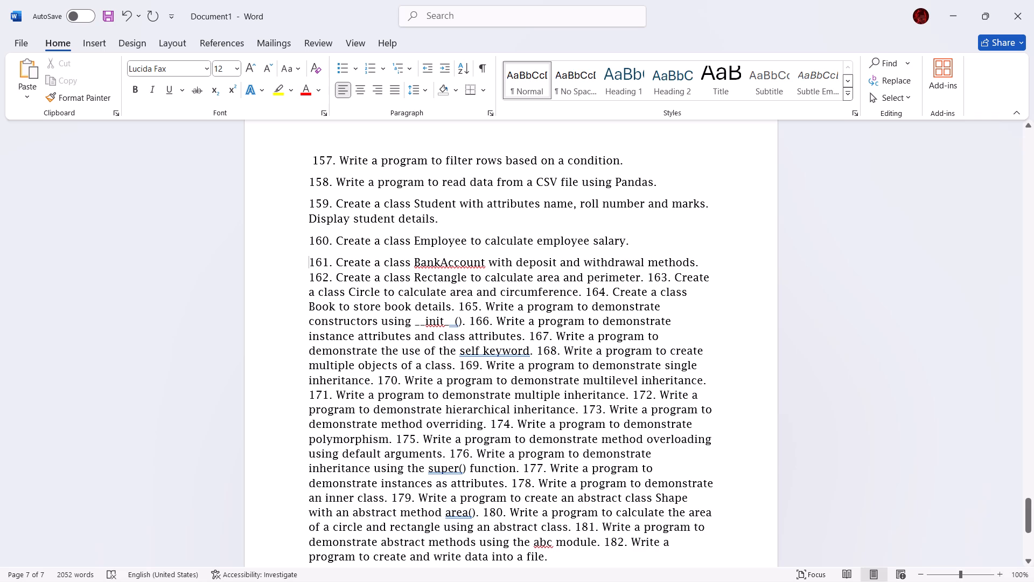
{"action": "left_click", "coordinate": [652, 275]}
{"action": "left_click", "coordinate": [645, 277]}
{"action": "key", "text": "Return"}
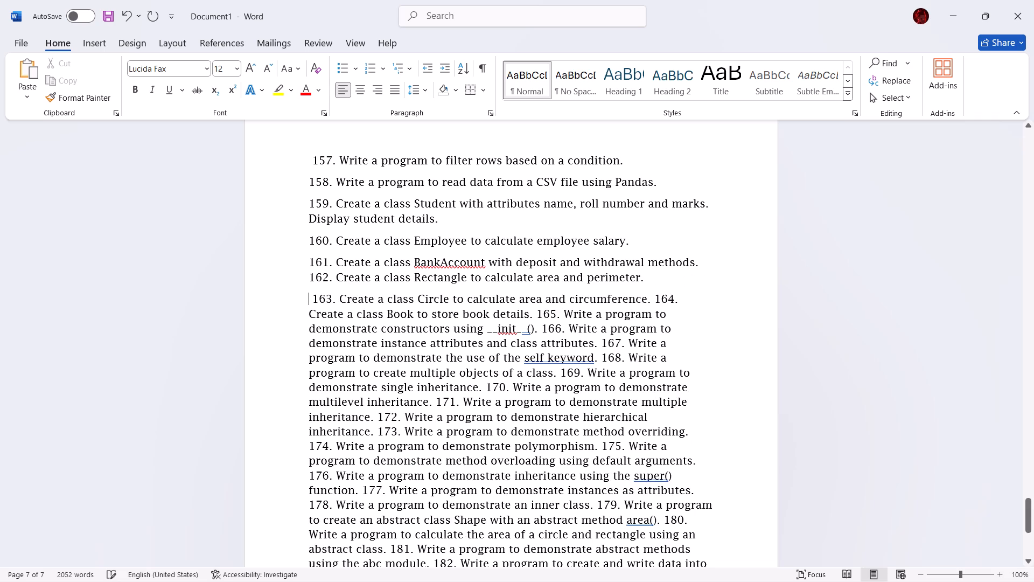
{"action": "left_click", "coordinate": [653, 300]}
{"action": "key", "text": "Return"}
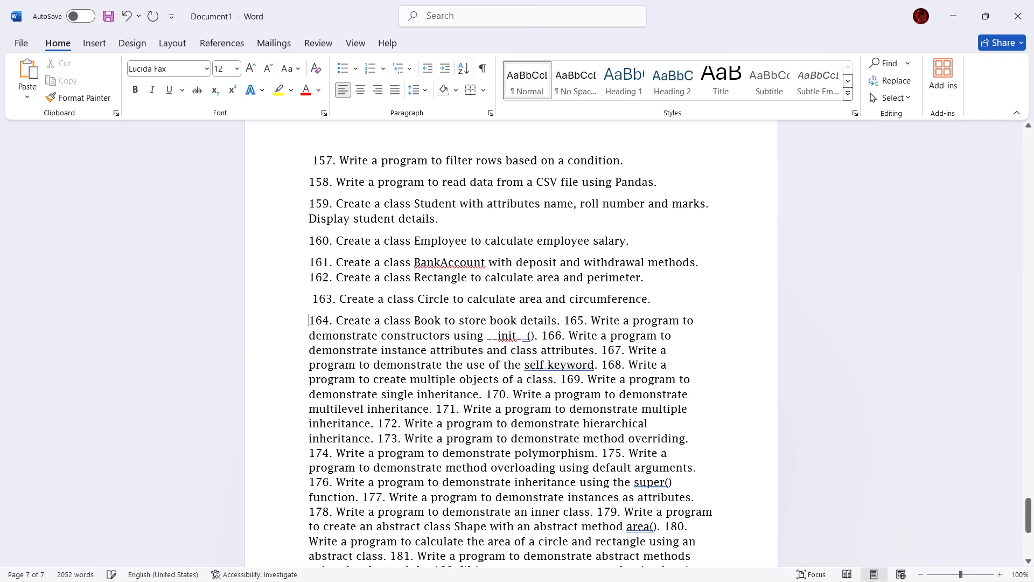
Start questions 165, 166, 167 and 168, from constructors with __init__() to creating multiple objects, on new lines.
{"action": "scroll", "coordinate": [640, 308], "scroll_direction": "down", "scroll_amount": 2}
{"action": "left_click", "coordinate": [563, 258]}
{"action": "key", "text": "Return"}
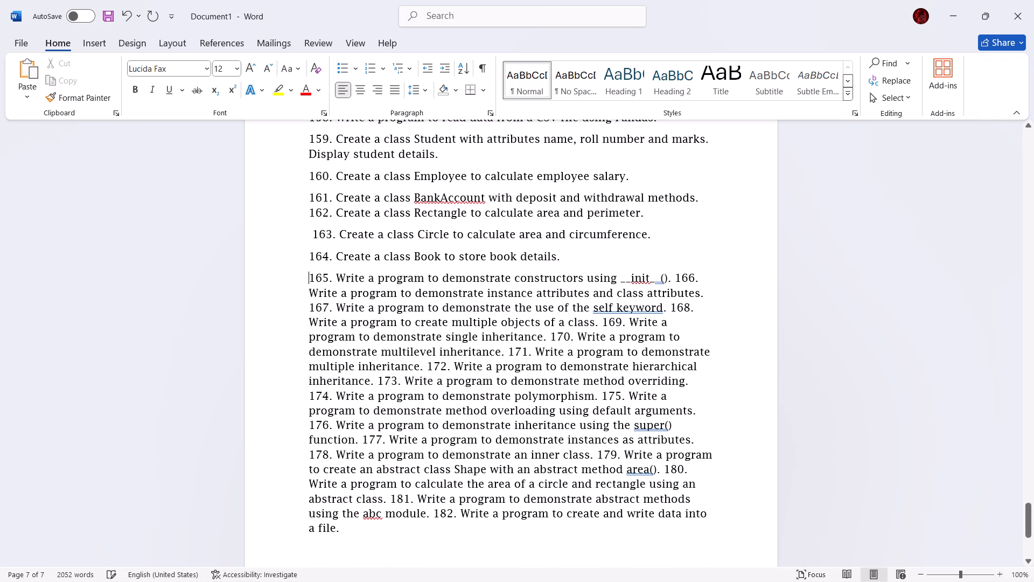
{"action": "left_click", "coordinate": [674, 276]}
{"action": "key", "text": "Return"}
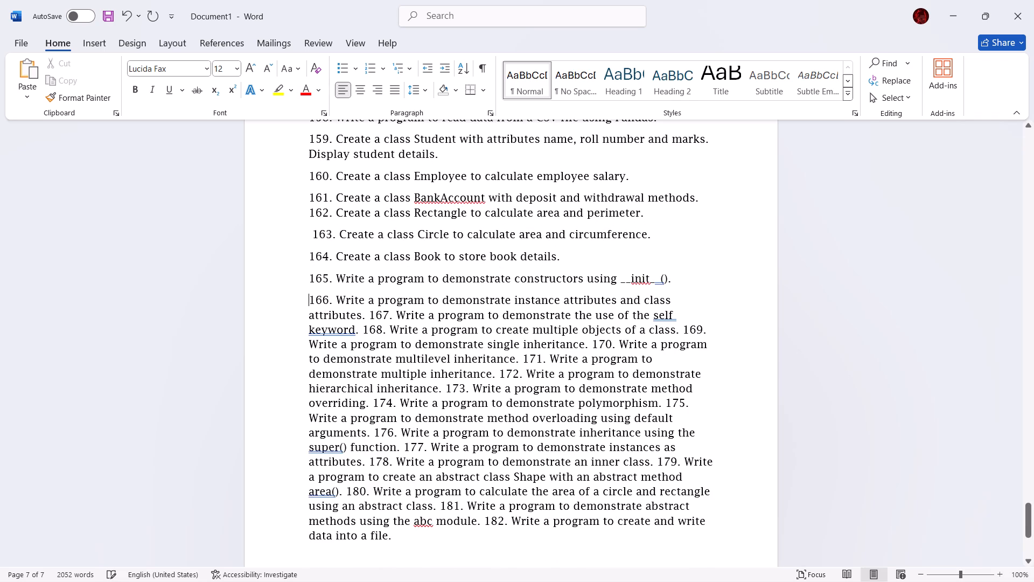
{"action": "scroll", "coordinate": [666, 297], "scroll_direction": "down", "scroll_amount": 1}
{"action": "left_click", "coordinate": [369, 284]}
{"action": "key", "text": "Return"}
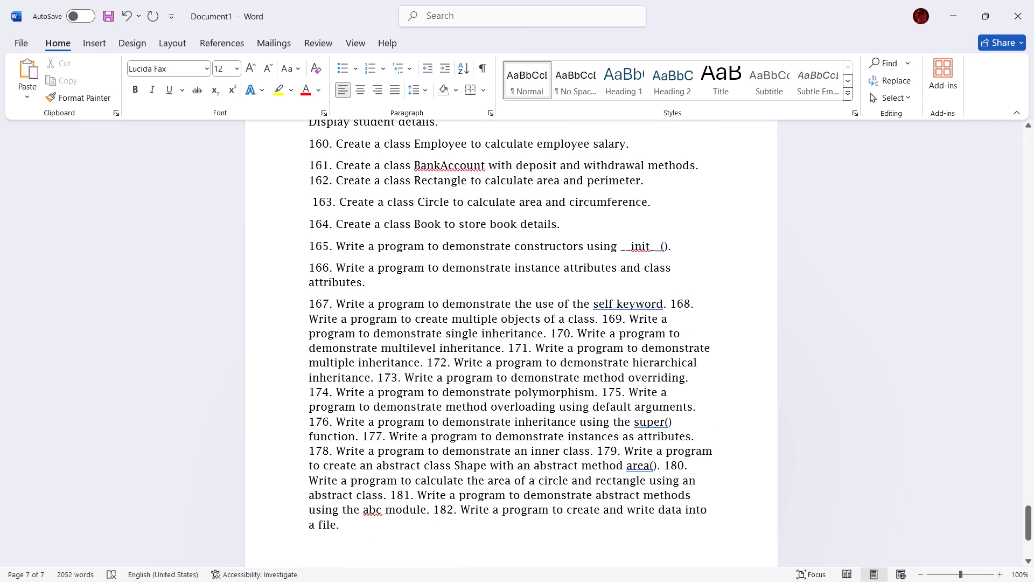
{"action": "left_click", "coordinate": [669, 303]}
{"action": "key", "text": "Return"}
Start questions 169, 170 and 171, on single, multilevel and multiple inheritance, on new lines.
{"action": "scroll", "coordinate": [669, 304], "scroll_direction": "down", "scroll_amount": 2}
{"action": "left_click", "coordinate": [627, 262]}
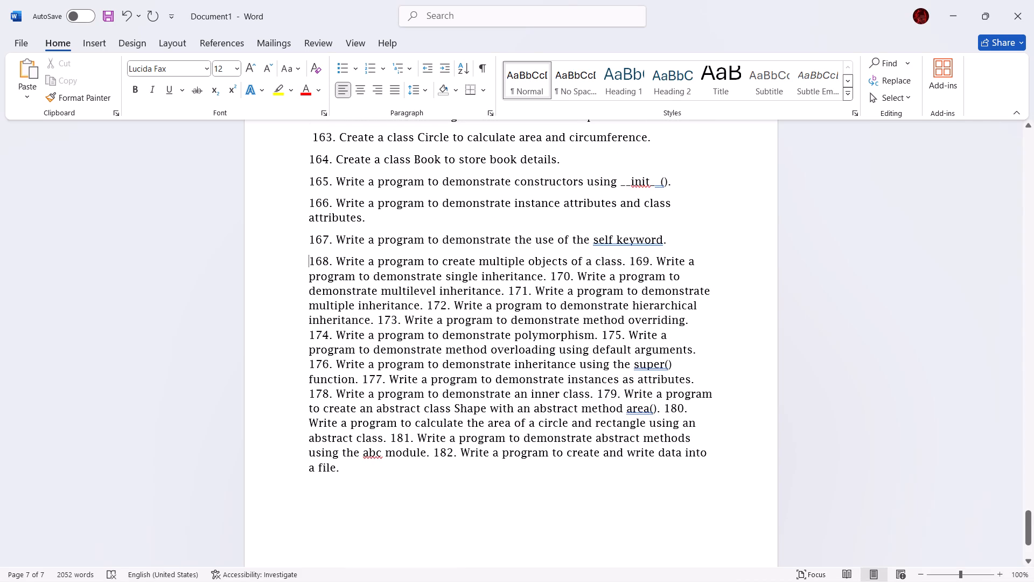
{"action": "key", "text": "Return"}
{"action": "scroll", "coordinate": [628, 272], "scroll_direction": "down", "scroll_amount": 2}
{"action": "left_click", "coordinate": [619, 219]}
{"action": "key", "text": "Return"}
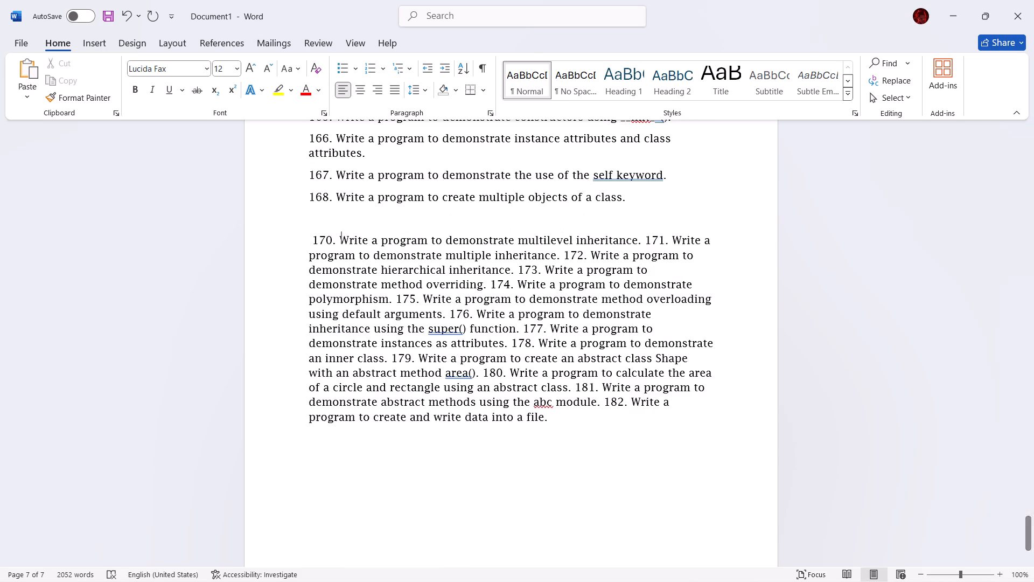
{"action": "scroll", "coordinate": [619, 219], "scroll_direction": "down", "scroll_amount": 1}
{"action": "left_click", "coordinate": [644, 209]}
{"action": "key", "text": "Return"}
{"action": "scroll", "coordinate": [642, 211], "scroll_direction": "down", "scroll_amount": 1}
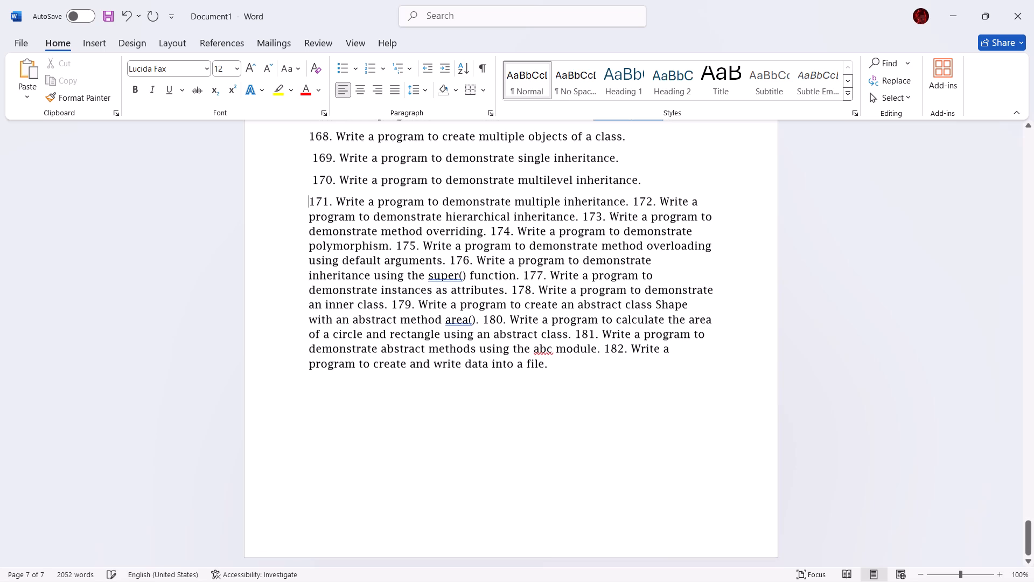
Start questions 172 and 174, on hierarchical inheritance and polymorphism, on new lines, with an empty line before question 172.
{"action": "left_click", "coordinate": [630, 199]}
{"action": "key", "text": "Return"}
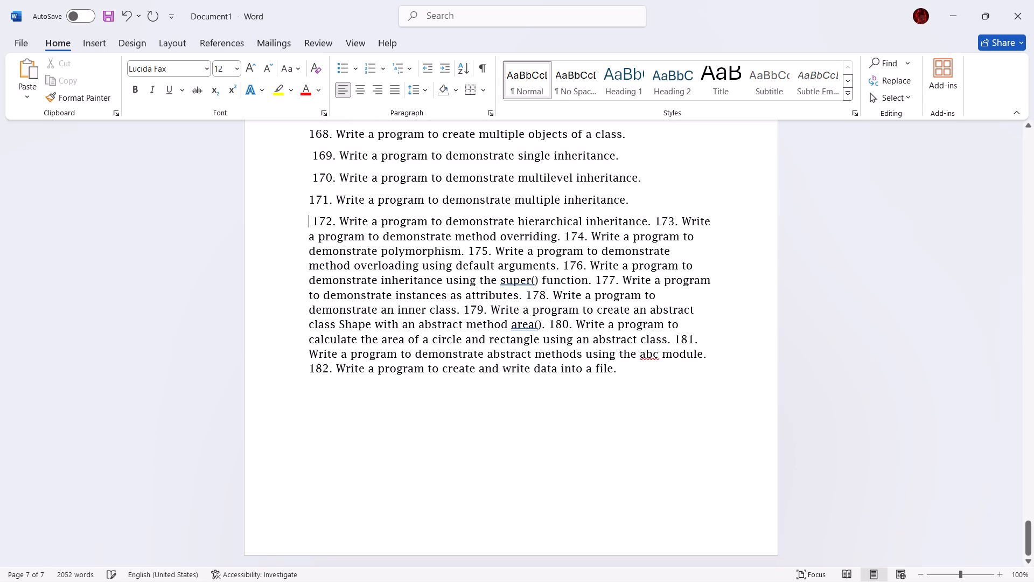
{"action": "left_click", "coordinate": [652, 222]}
{"action": "key", "text": "Return"}
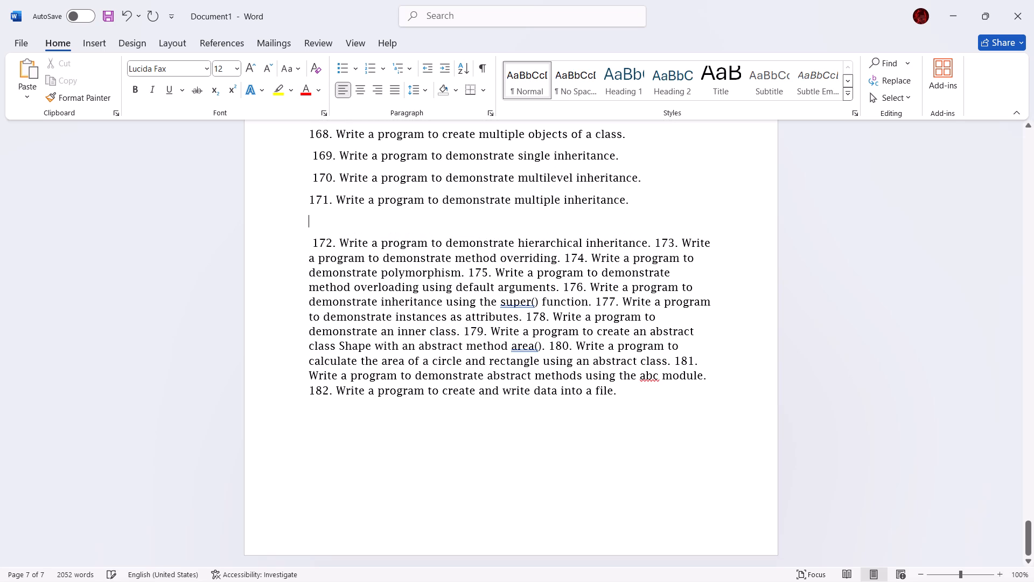
{"action": "left_click", "coordinate": [564, 257]}
{"action": "key", "text": "Return"}
Start questions 175, 176 and 177, from method overloading to instances as attributes, on new lines, with an empty line before question 177.
{"action": "scroll", "coordinate": [575, 259], "scroll_direction": "down", "scroll_amount": 1}
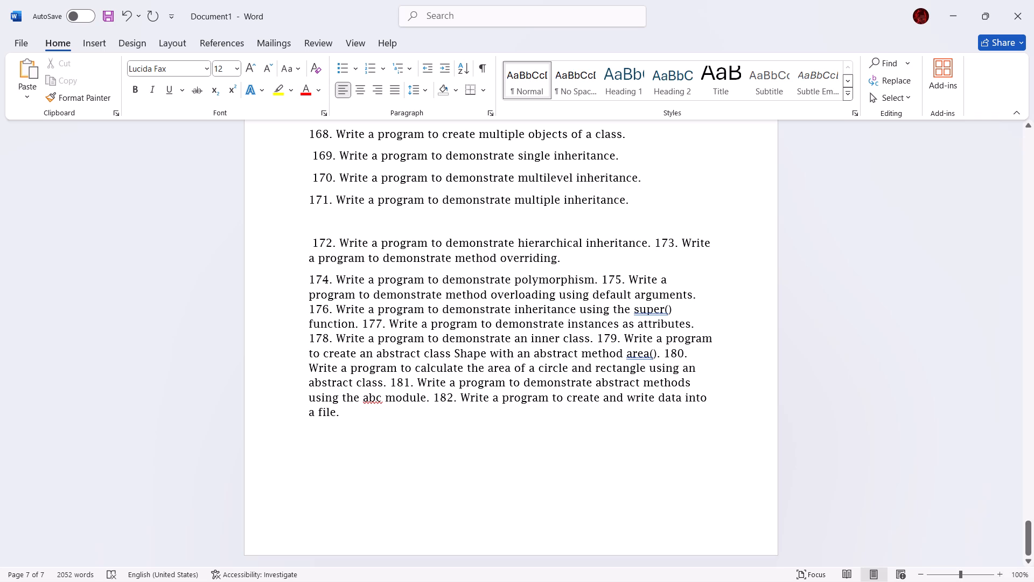
{"action": "left_click", "coordinate": [601, 276]}
{"action": "key", "text": "Return"}
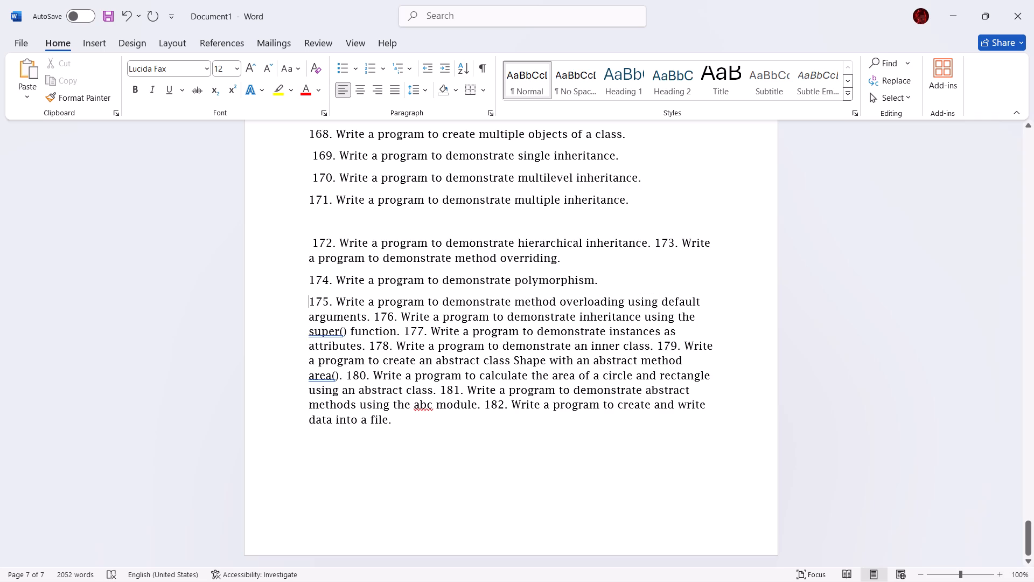
{"action": "left_click", "coordinate": [374, 316]}
{"action": "key", "text": "Return"}
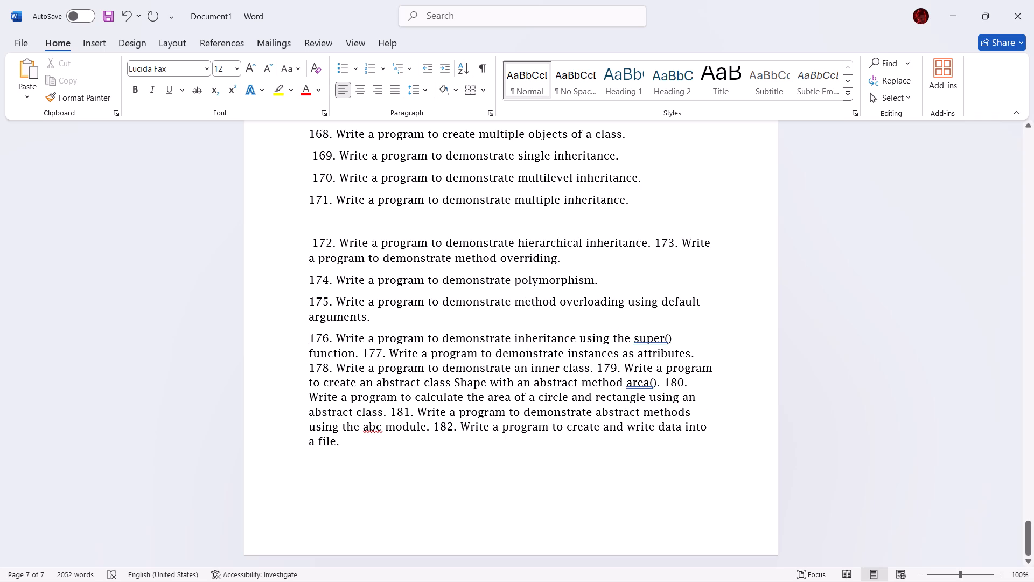
{"action": "left_click", "coordinate": [360, 351]}
{"action": "key", "text": "Return"}
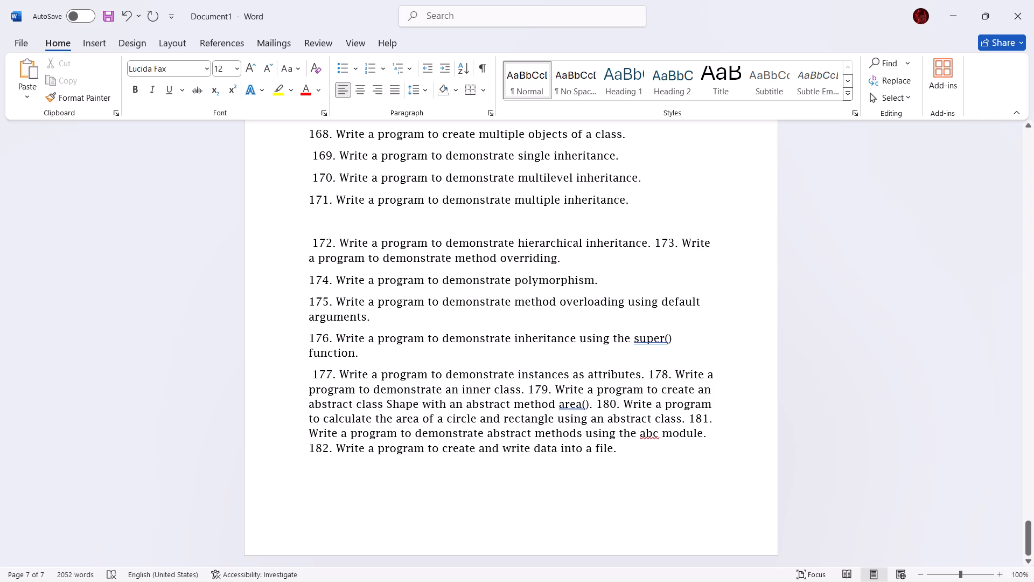
{"action": "key", "text": "Return"}
Start questions 178, 179 and 180, from the inner class to the circle and rectangle area, on new lines.
{"action": "left_click", "coordinate": [646, 397]}
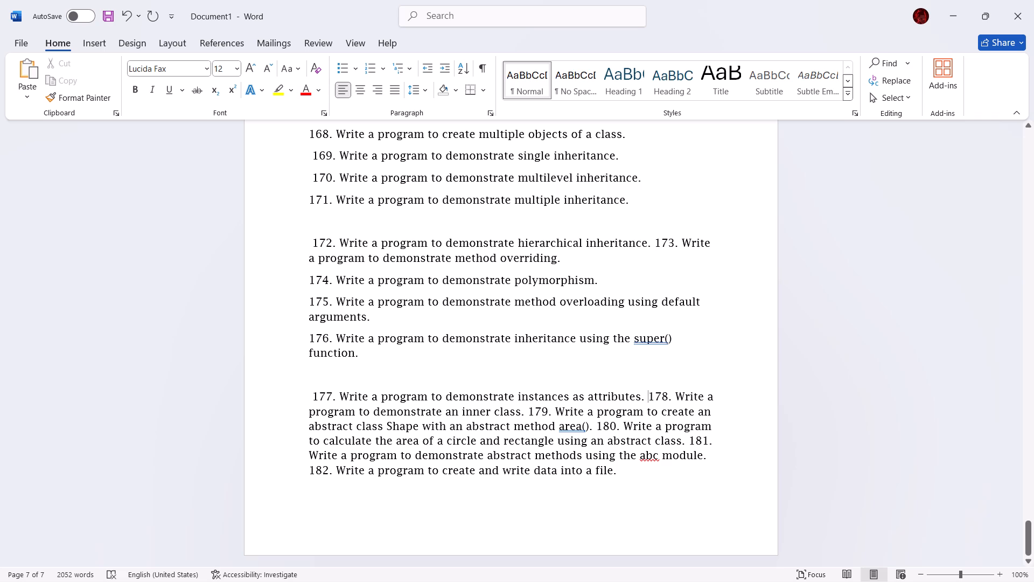
{"action": "key", "text": "Return"}
{"action": "left_click", "coordinate": [598, 420]}
{"action": "key", "text": "Return"}
{"action": "scroll", "coordinate": [601, 420], "scroll_direction": "down", "scroll_amount": 1}
{"action": "scroll", "coordinate": [547, 396], "scroll_direction": "down", "scroll_amount": 1}
{"action": "left_click", "coordinate": [390, 392]}
{"action": "key", "text": "Return"}
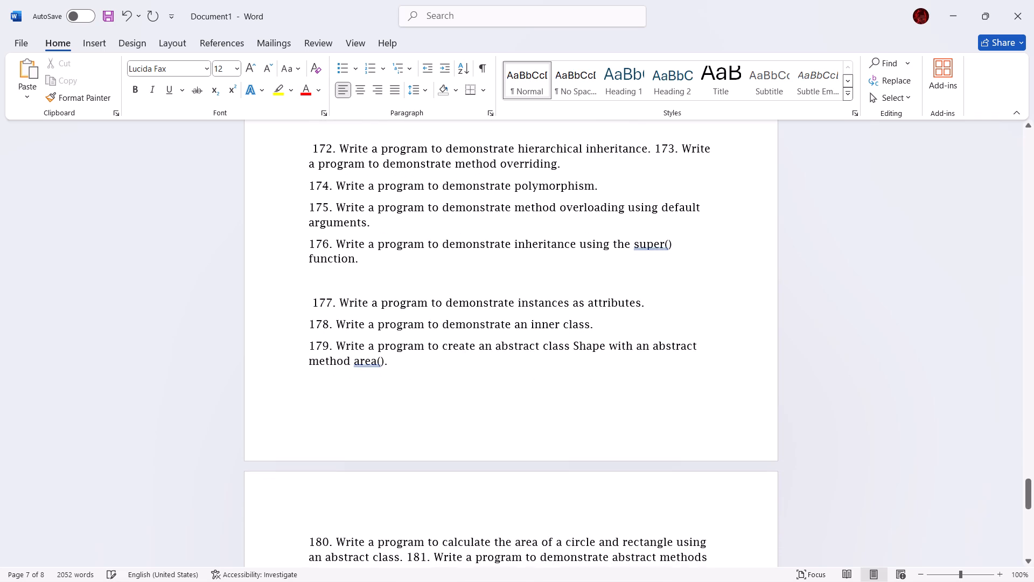
Start questions 181 and 182, on abstract methods and writing data into a file, on new lines and add an empty line after question 182.
{"action": "scroll", "coordinate": [435, 382], "scroll_direction": "down", "scroll_amount": 3}
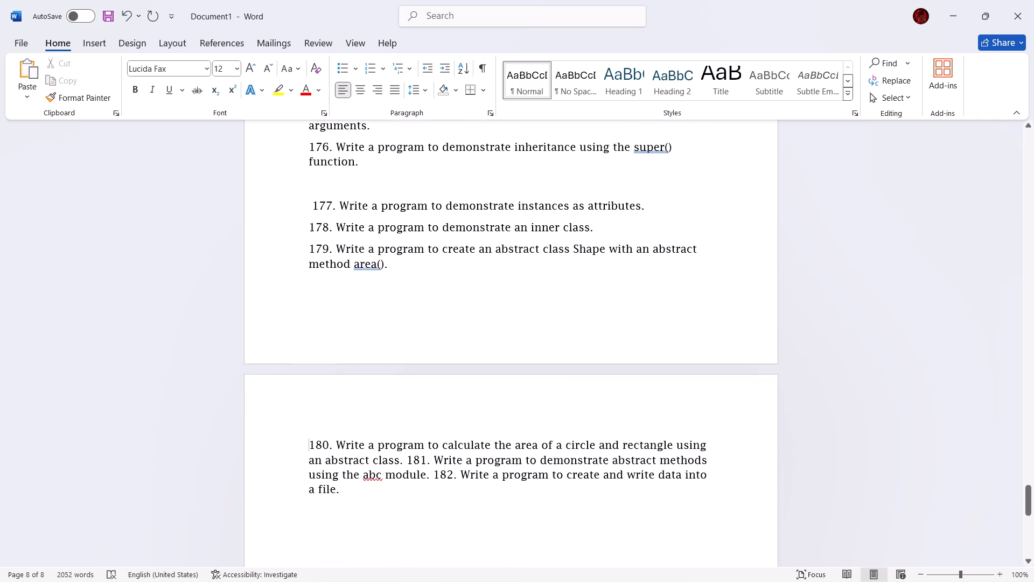
{"action": "left_click", "coordinate": [407, 460]}
{"action": "key", "text": "Return"}
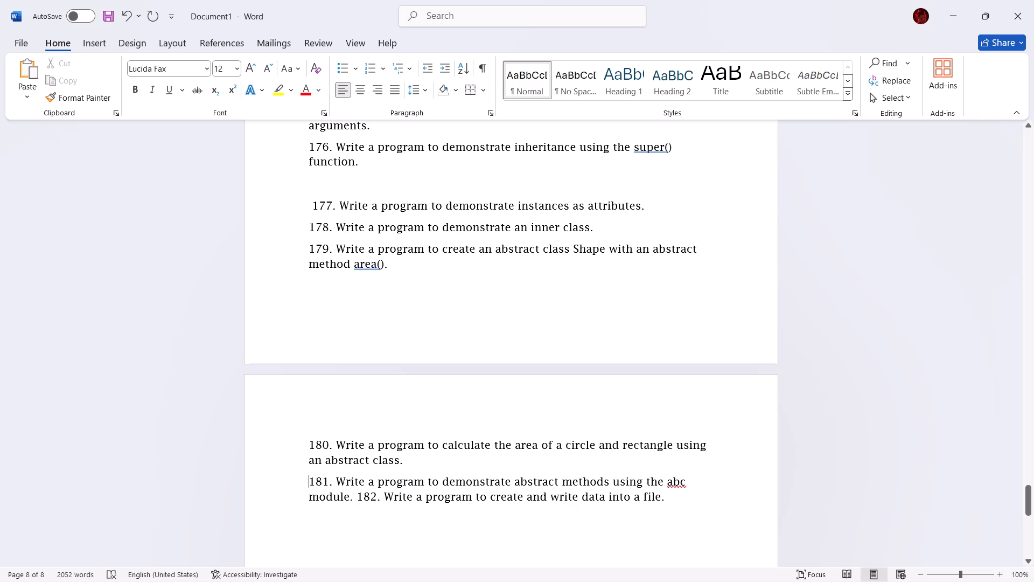
{"action": "left_click", "coordinate": [353, 497]}
{"action": "key", "text": "Return"}
{"action": "scroll", "coordinate": [431, 472], "scroll_direction": "down", "scroll_amount": 3}
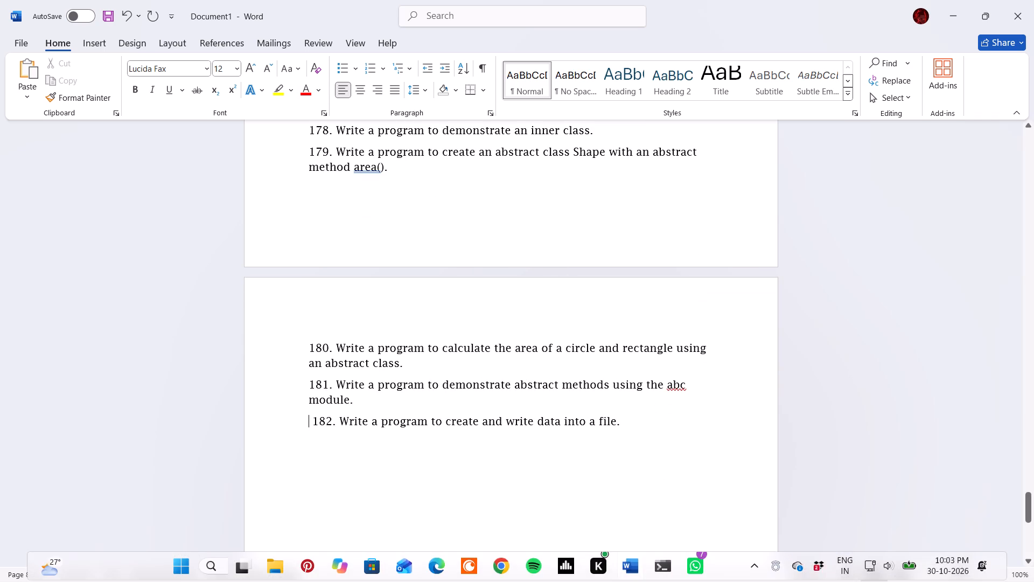
{"action": "left_click", "coordinate": [633, 421]}
{"action": "key", "text": "Return"}
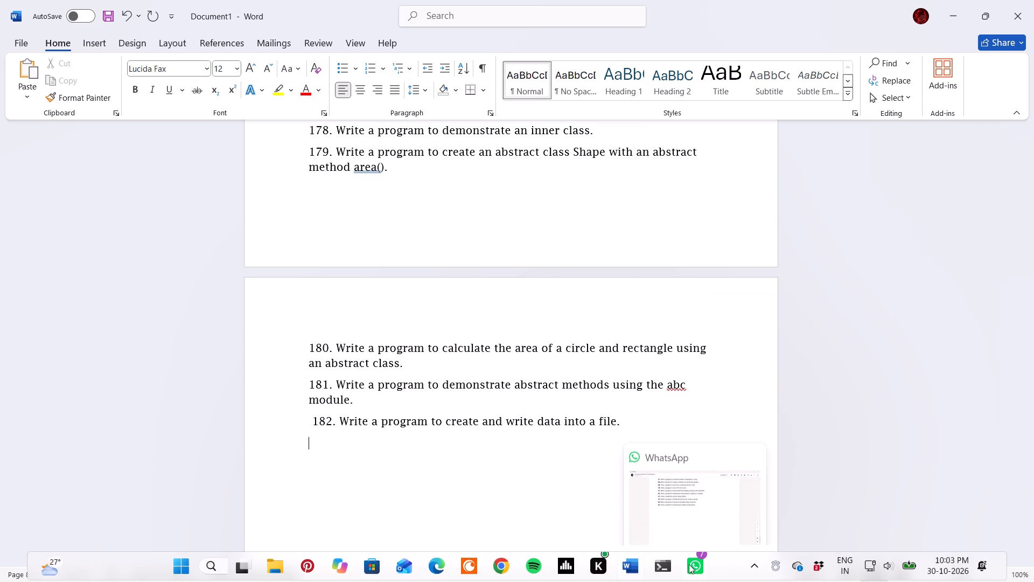
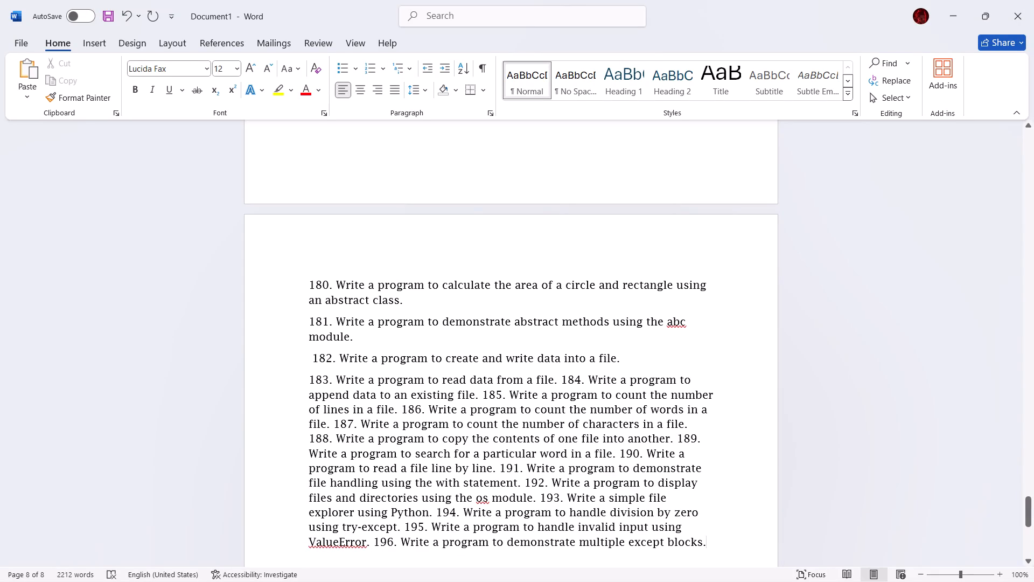
Start file-handling questions 184, 185, 186 and 187, from appending data to counting characters, on new lines.
{"action": "left_click", "coordinate": [561, 379]}
{"action": "key", "text": "Return"}
{"action": "scroll", "coordinate": [561, 380], "scroll_direction": "down", "scroll_amount": 2}
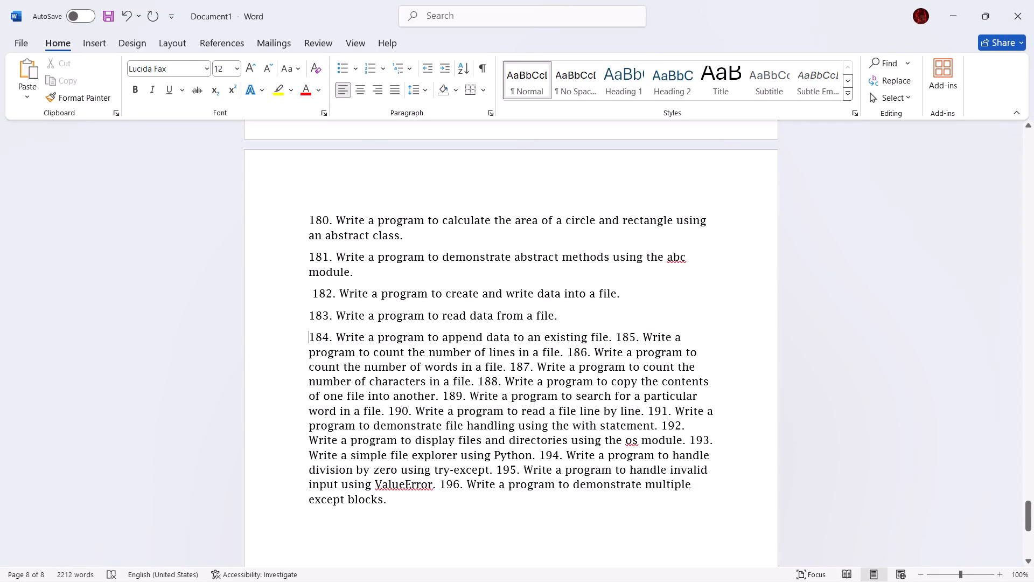
{"action": "left_click", "coordinate": [615, 342]}
{"action": "key", "text": "Return"}
{"action": "left_click", "coordinate": [635, 358]}
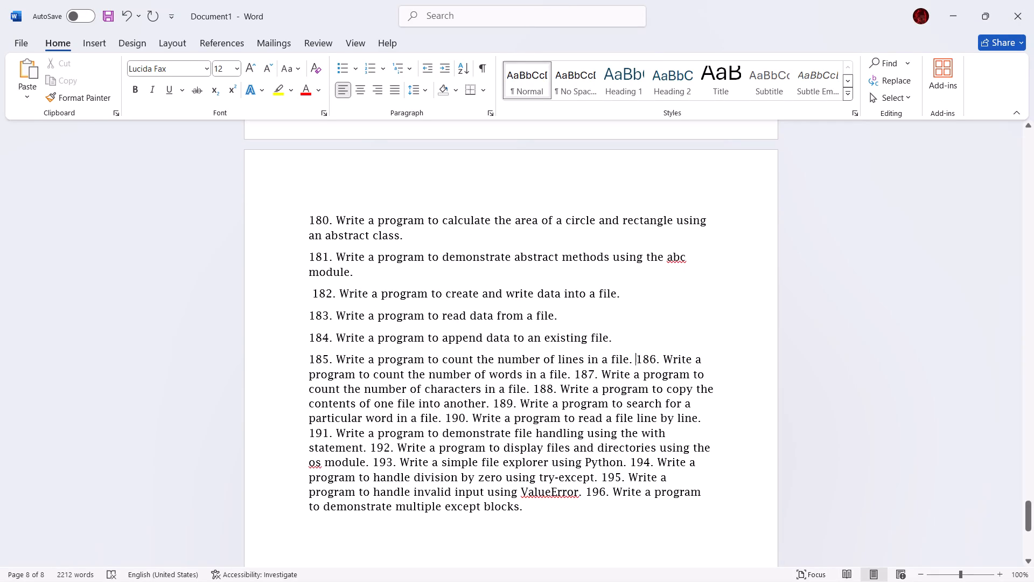
{"action": "key", "text": "Return"}
{"action": "left_click", "coordinate": [643, 380]}
{"action": "key", "text": "Return"}
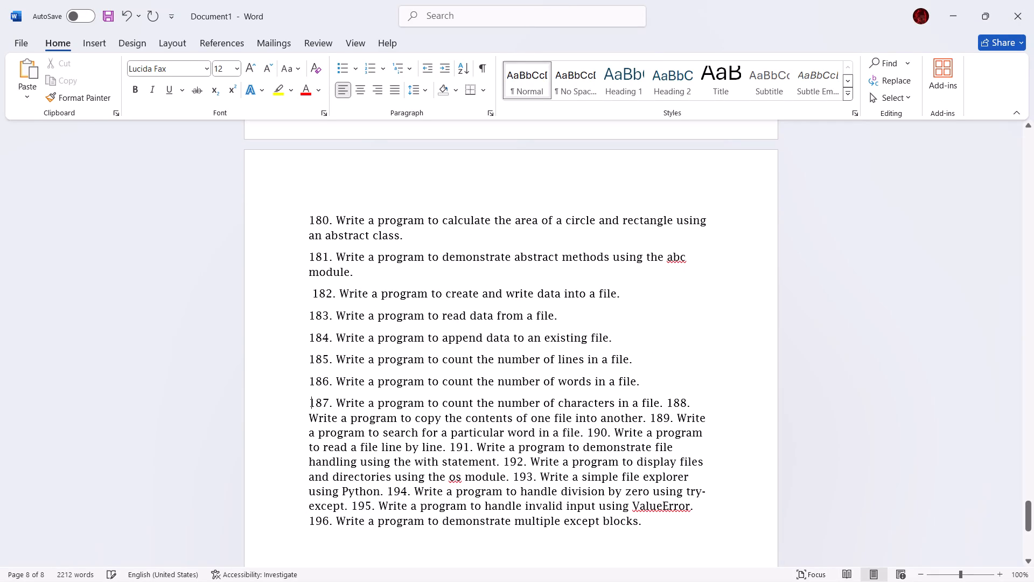
Start questions 188 and 189, on copying file contents and searching for a particular word, on new lines.
{"action": "left_click", "coordinate": [663, 403]}
{"action": "key", "text": "Return"}
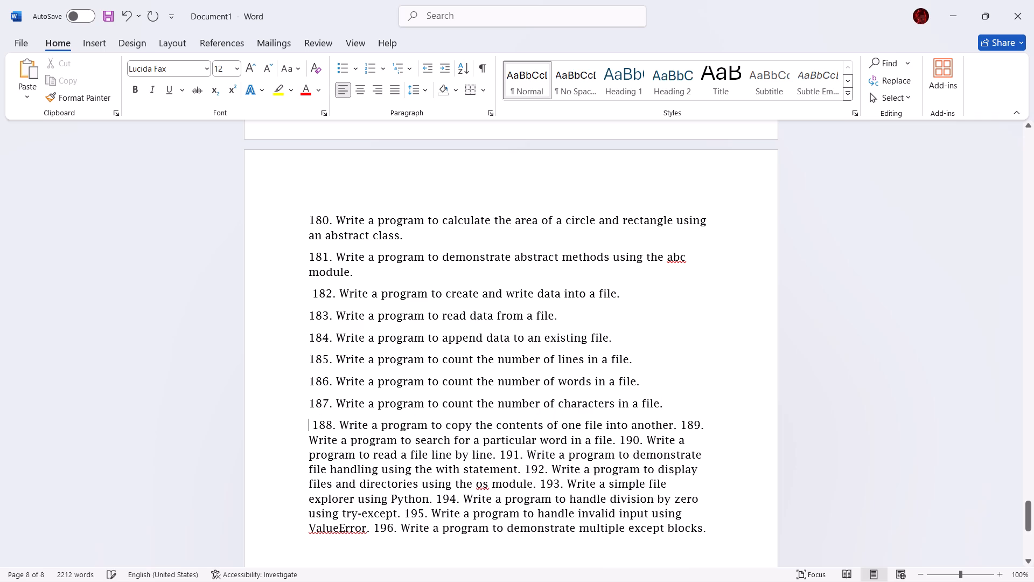
{"action": "left_click", "coordinate": [680, 425]}
{"action": "key", "text": "Return"}
{"action": "scroll", "coordinate": [661, 433], "scroll_direction": "down", "scroll_amount": 1}
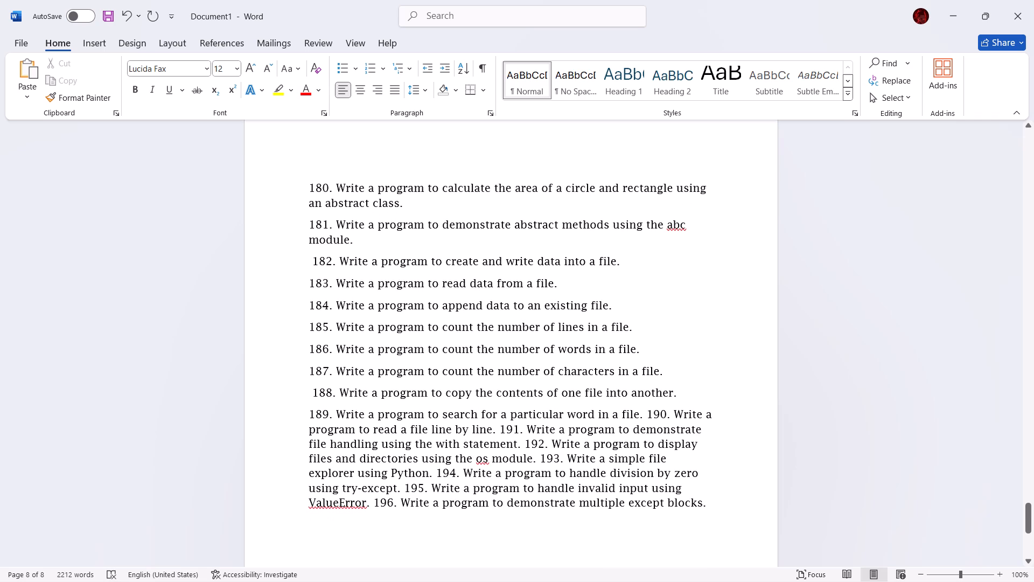
Start questions 190, 191 and 192, from reading a file line by line to the os module, on new lines.
{"action": "left_click", "coordinate": [645, 412]}
{"action": "key", "text": "Return"}
{"action": "scroll", "coordinate": [648, 422], "scroll_direction": "down", "scroll_amount": 1}
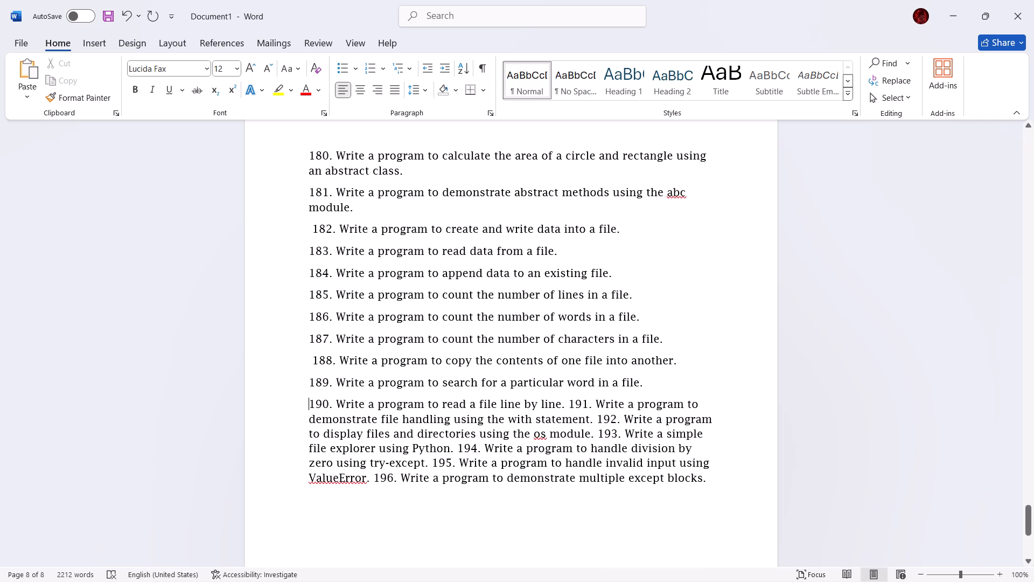
{"action": "left_click", "coordinate": [570, 405]}
{"action": "key", "text": "Return"}
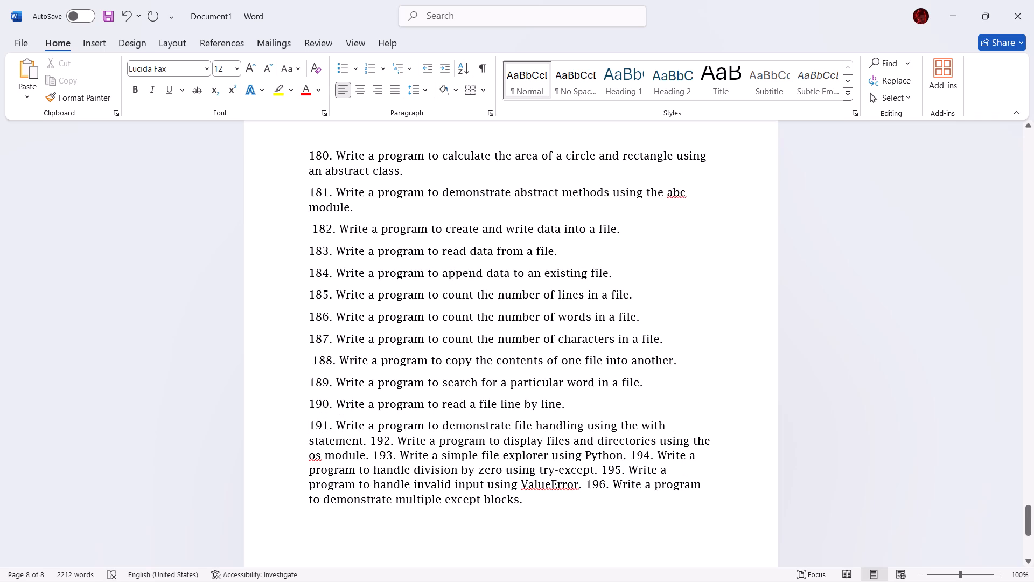
{"action": "left_click", "coordinate": [371, 440]}
{"action": "key", "text": "Return"}
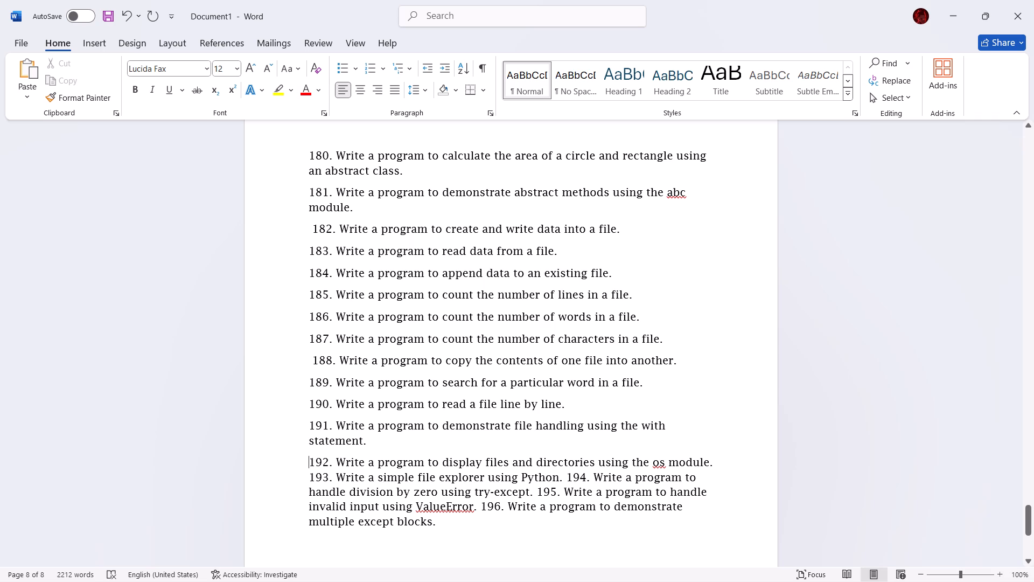
Start questions 194, 195 and 196, from division by zero to multiple except blocks, on new lines.
{"action": "left_click", "coordinate": [566, 478]}
{"action": "key", "text": "Return"}
{"action": "scroll", "coordinate": [565, 481], "scroll_direction": "down", "scroll_amount": 1}
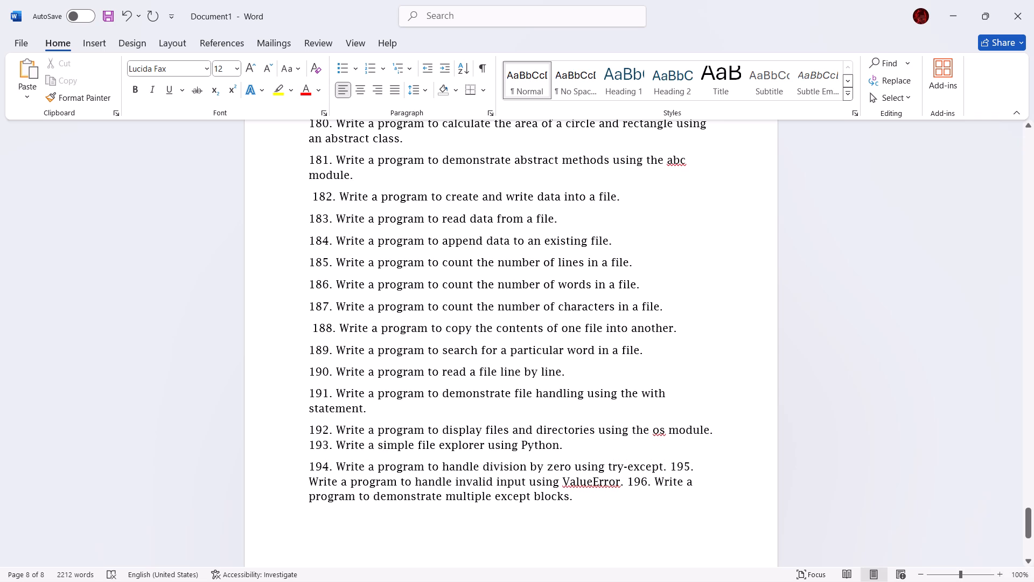
{"action": "left_click", "coordinate": [670, 468]}
{"action": "key", "text": "Return"}
{"action": "scroll", "coordinate": [654, 475], "scroll_direction": "down", "scroll_amount": 1}
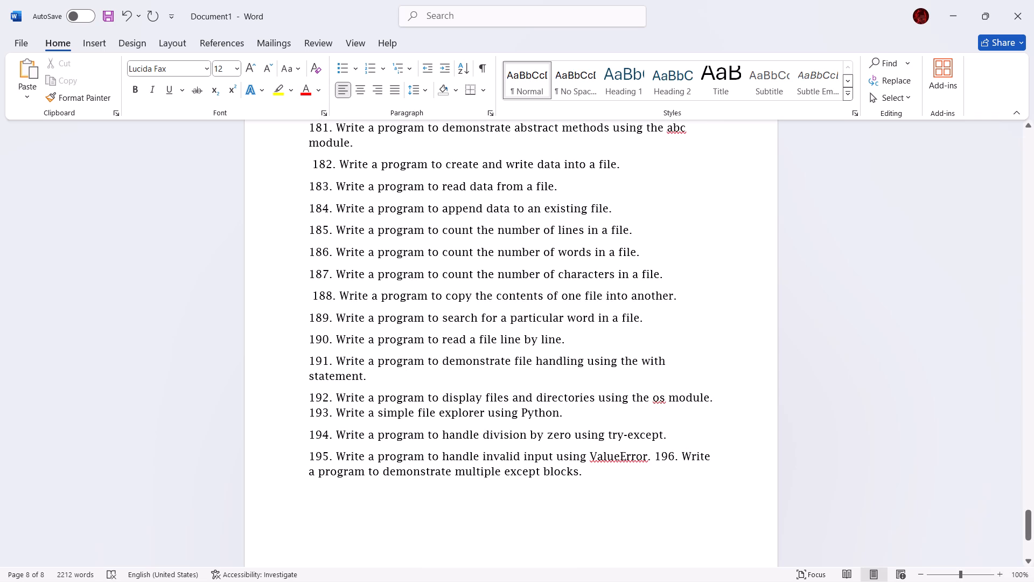
{"action": "left_click", "coordinate": [651, 456]}
{"action": "key", "text": "Return"}
{"action": "scroll", "coordinate": [569, 489], "scroll_direction": "down", "scroll_amount": 2}
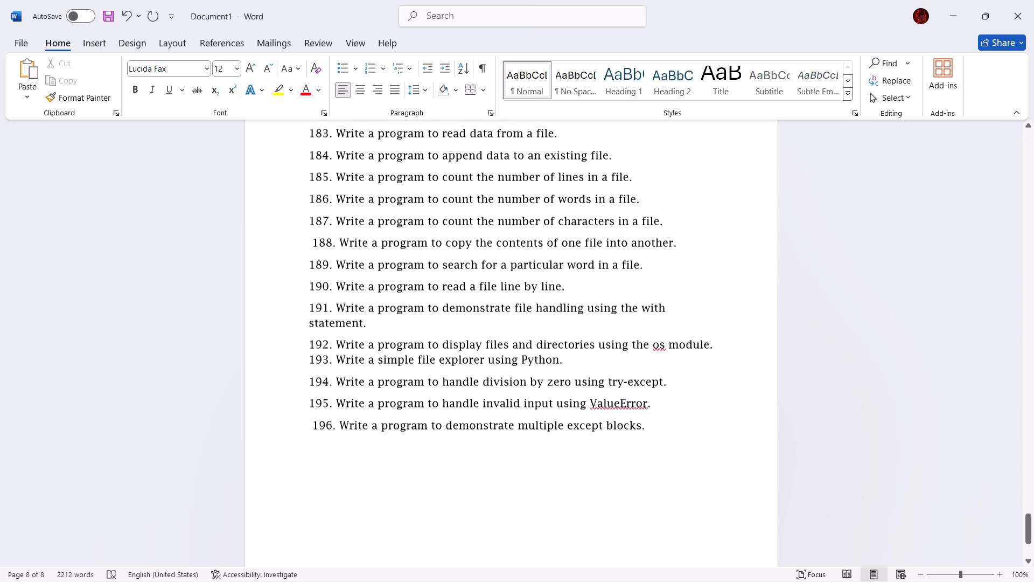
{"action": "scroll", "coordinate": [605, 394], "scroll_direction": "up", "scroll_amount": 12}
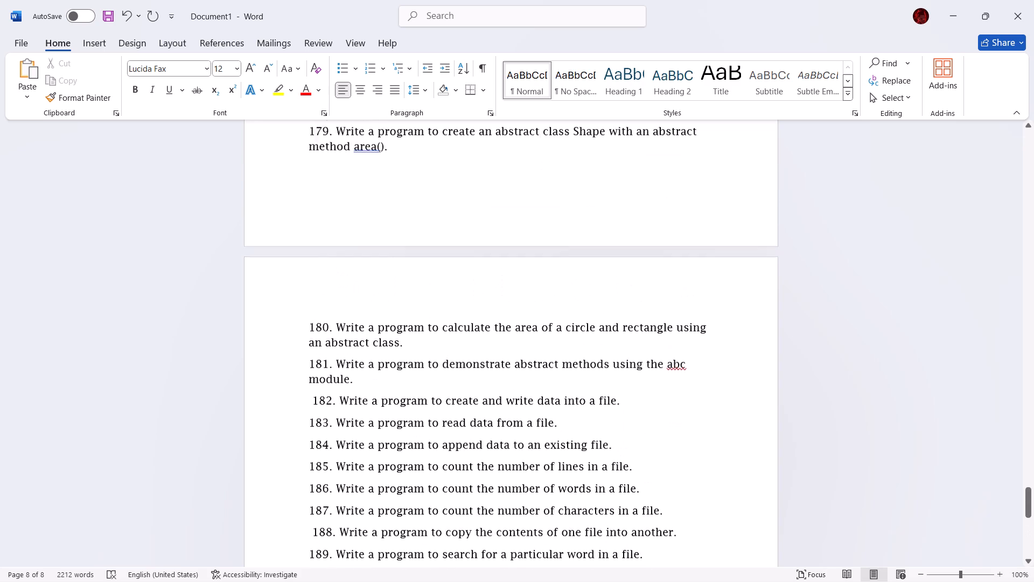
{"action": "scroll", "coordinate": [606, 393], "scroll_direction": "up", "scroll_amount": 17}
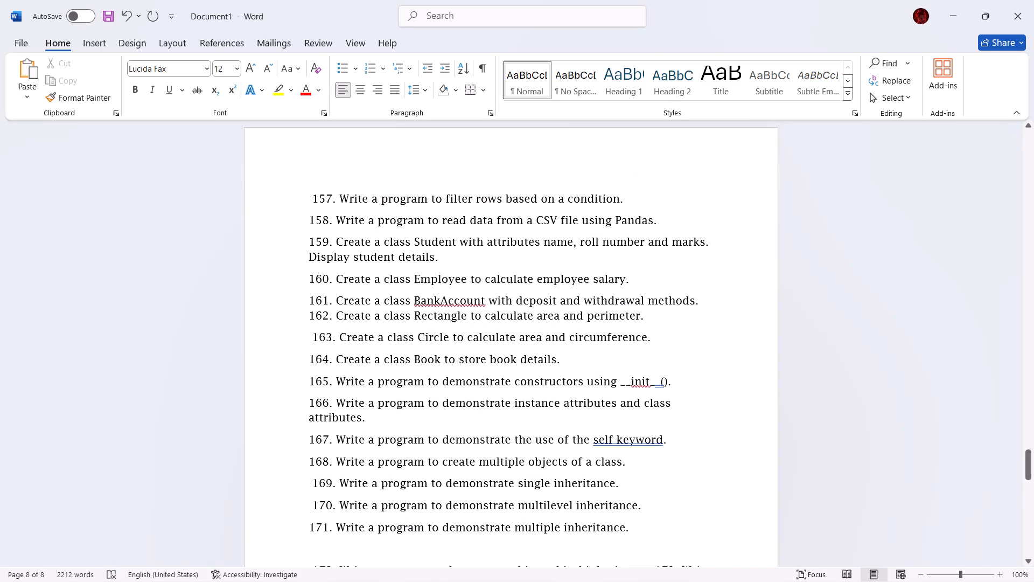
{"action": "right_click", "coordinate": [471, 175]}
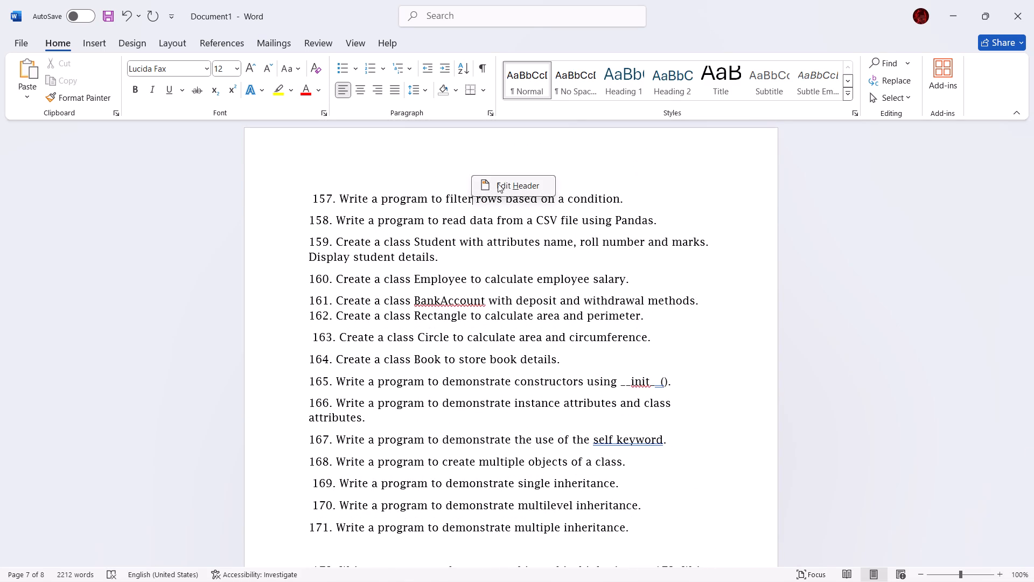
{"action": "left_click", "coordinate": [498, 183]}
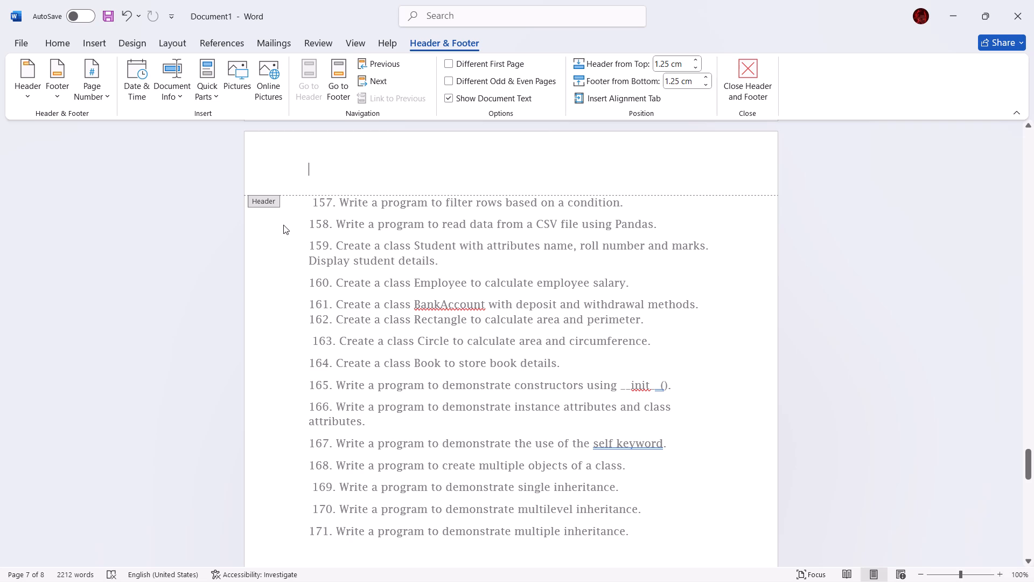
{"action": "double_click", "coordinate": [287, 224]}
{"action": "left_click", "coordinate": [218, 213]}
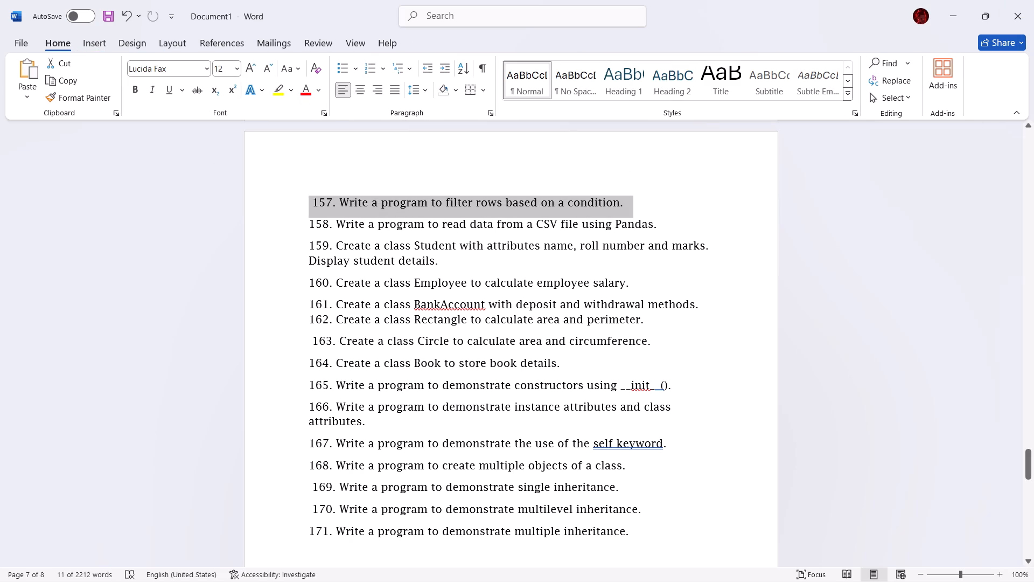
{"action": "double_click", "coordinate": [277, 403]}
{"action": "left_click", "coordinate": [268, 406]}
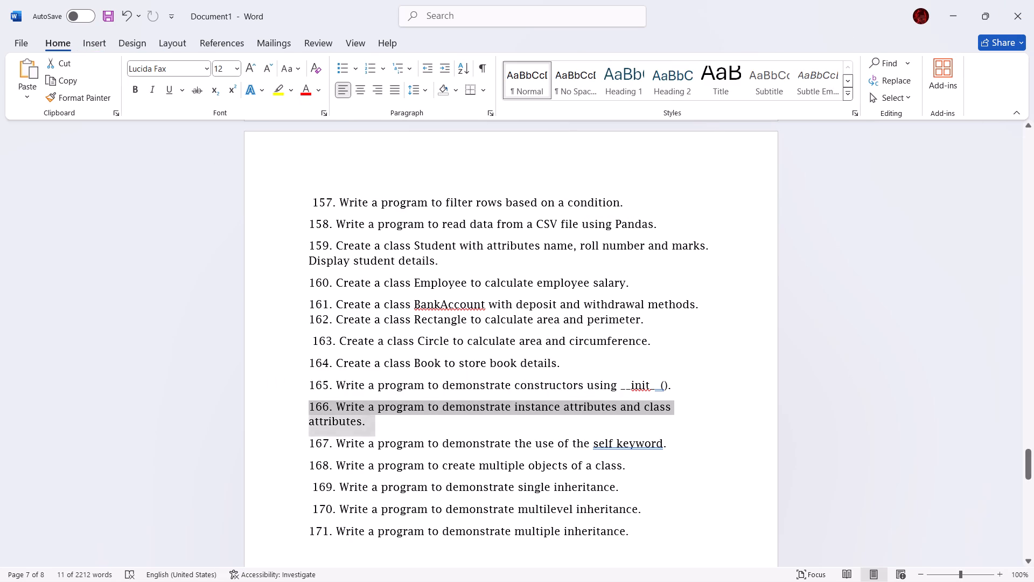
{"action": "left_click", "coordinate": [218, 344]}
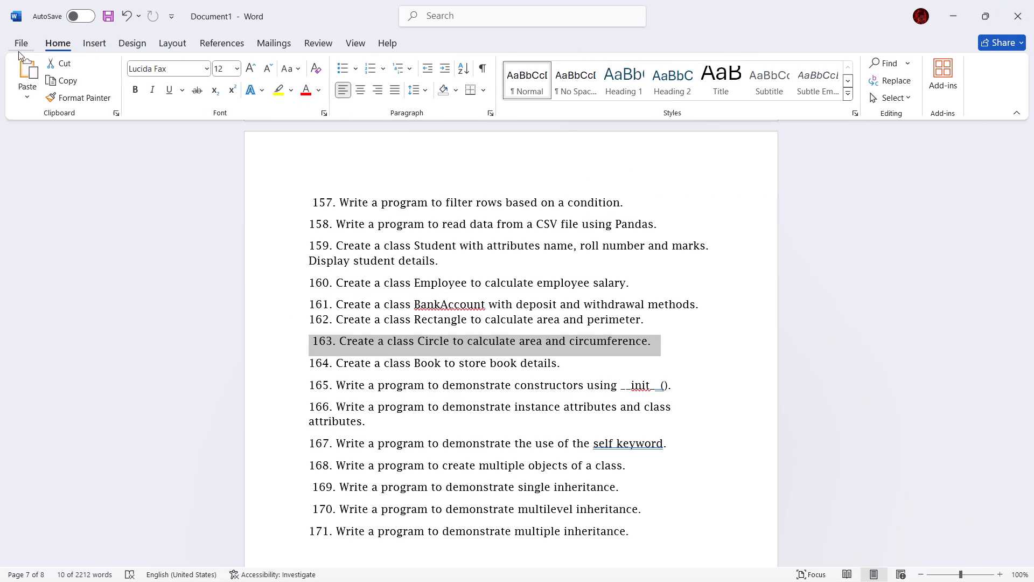
Export the document as a standard-optimised PDF named PYTHON LAB INTERNAL IMPORTANT QUESTIONS in the Documents folder, opening it after publishing.
{"action": "left_click", "coordinate": [18, 51]}
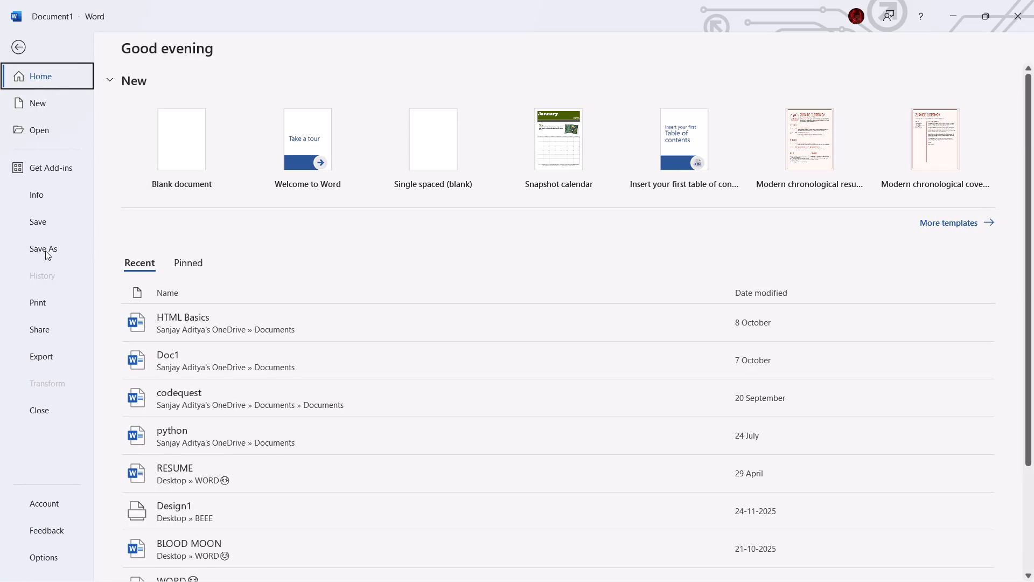
{"action": "left_click", "coordinate": [45, 251]}
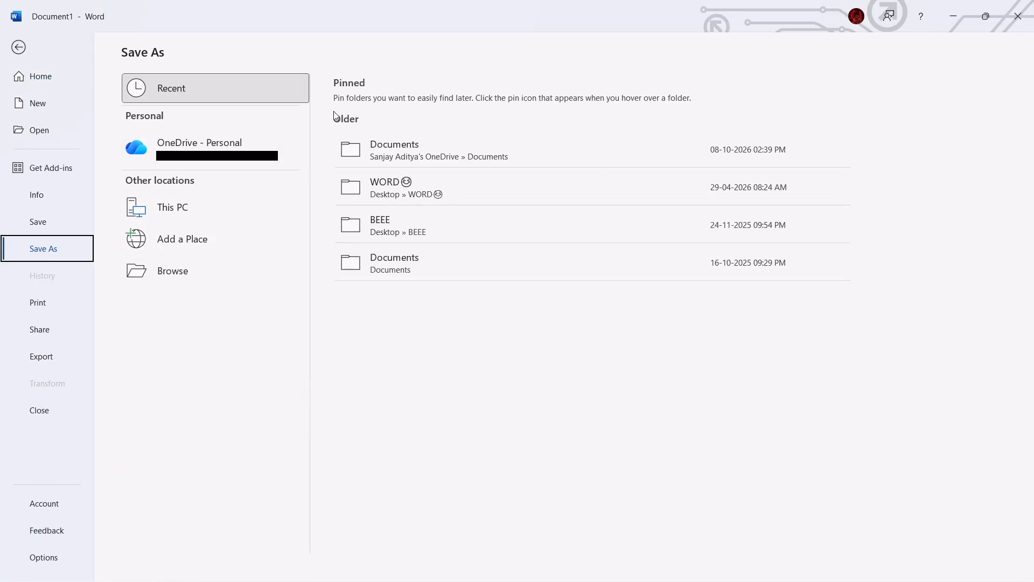
{"action": "left_click", "coordinate": [220, 212]}
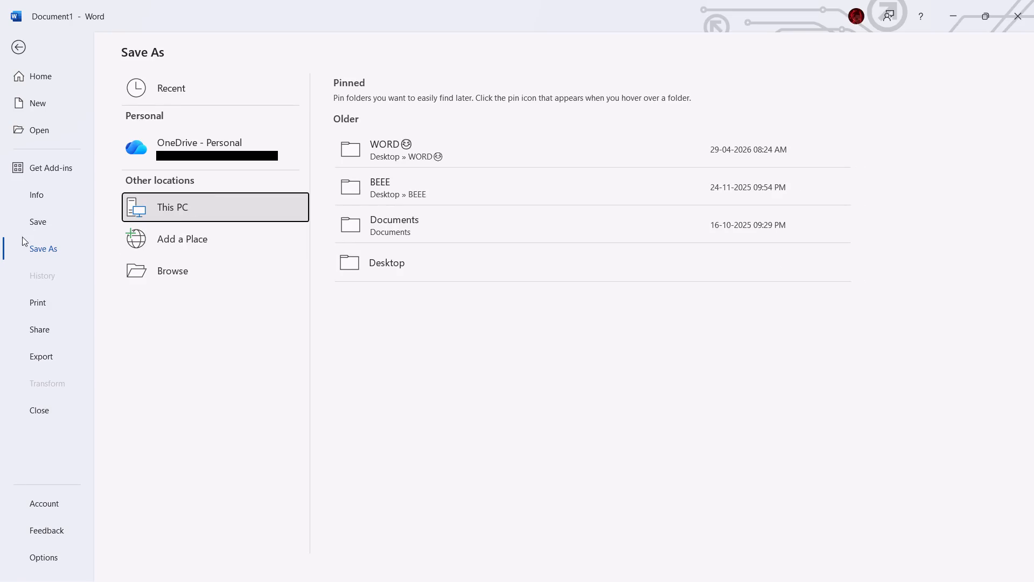
{"action": "left_click", "coordinate": [42, 362]}
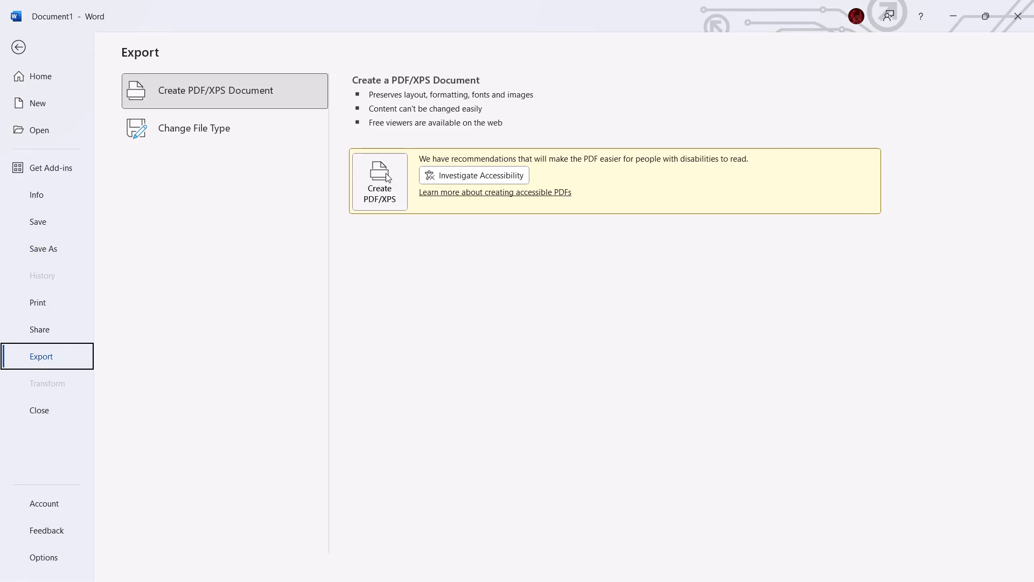
{"action": "left_click", "coordinate": [386, 173]}
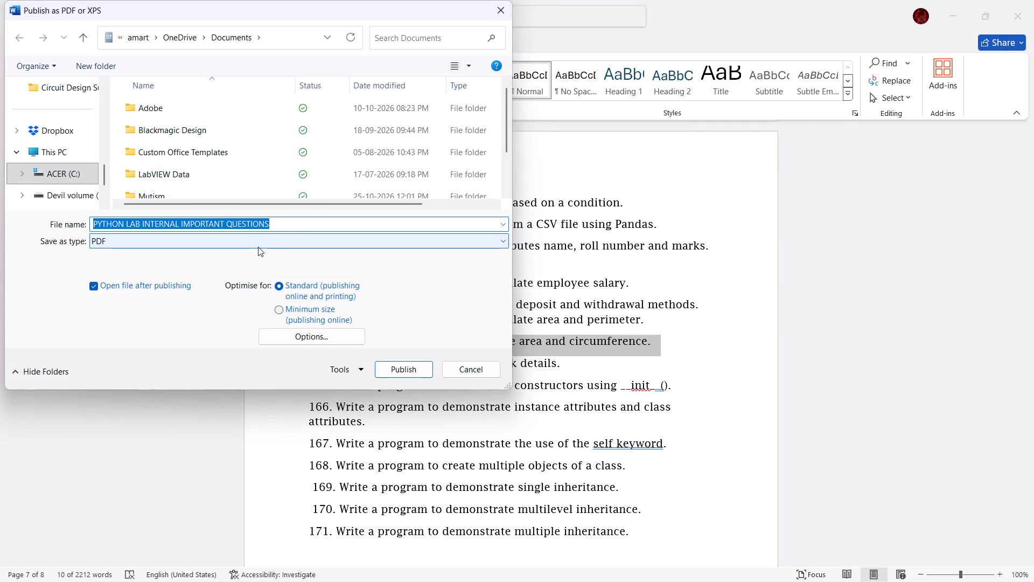
{"action": "left_click", "coordinate": [404, 373]}
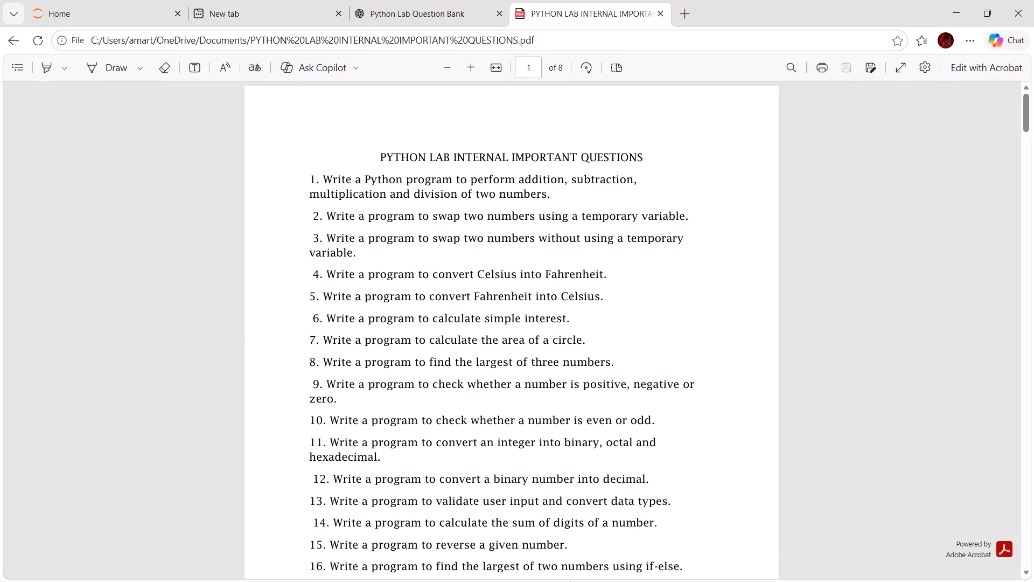
Switch to File Explorer and copy the PYTHON LAB INTERNAL IMPORTANT QUESTIONS PDF from the recent files.
{"action": "left_click", "coordinate": [287, 566]}
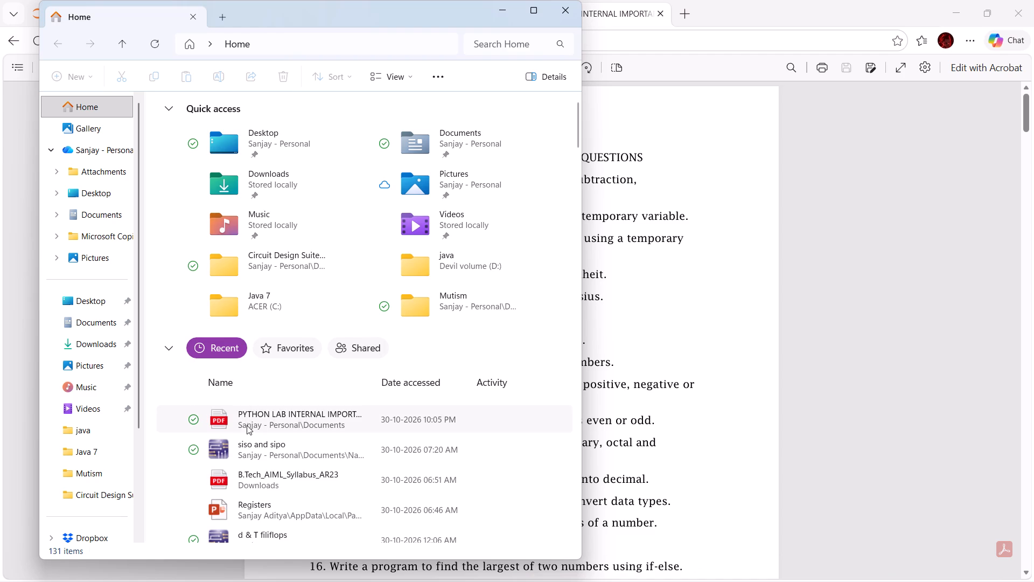
{"action": "left_click", "coordinate": [250, 420]}
{"action": "key", "text": "ctrl+c"}
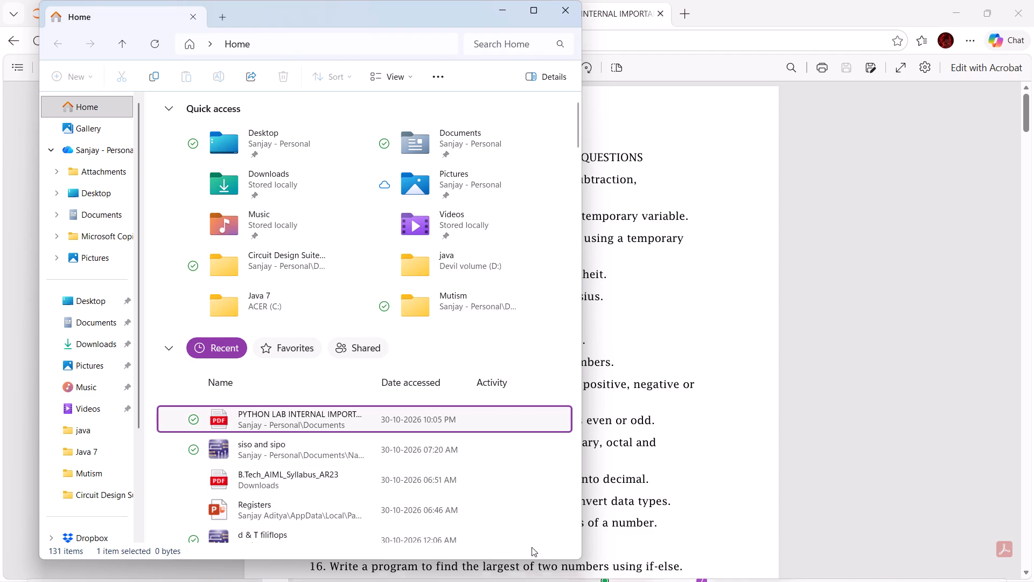
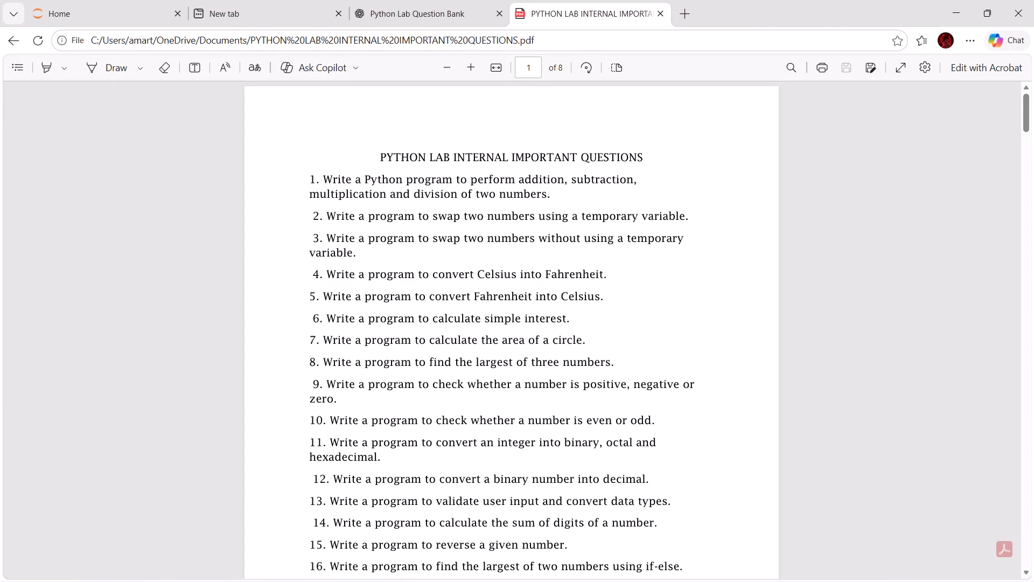
Close the browser window showing the exported PDF and close the Word document of Python lab questions.
{"action": "left_click", "coordinate": [1012, 9]}
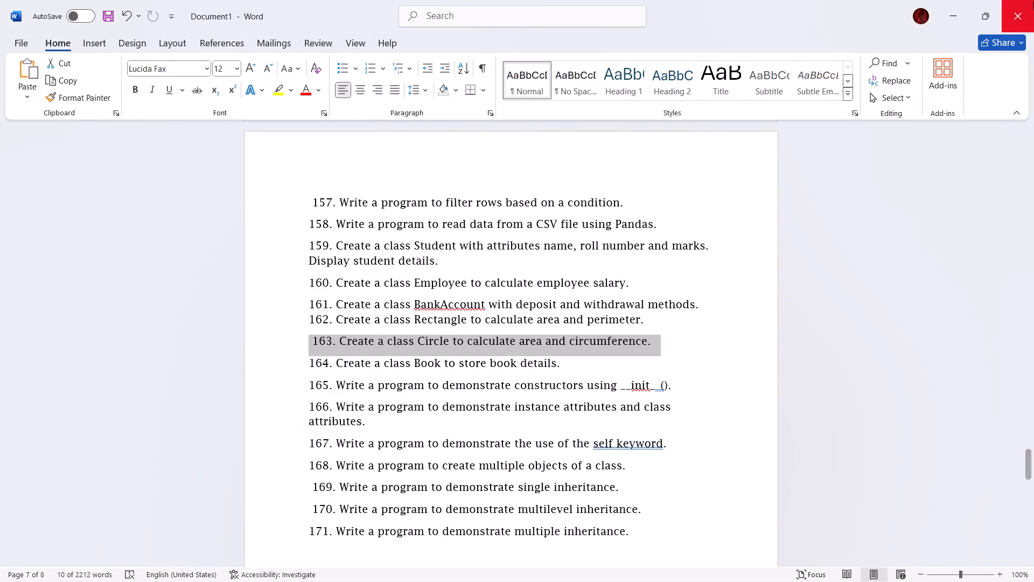
{"action": "left_click", "coordinate": [1033, 0]}
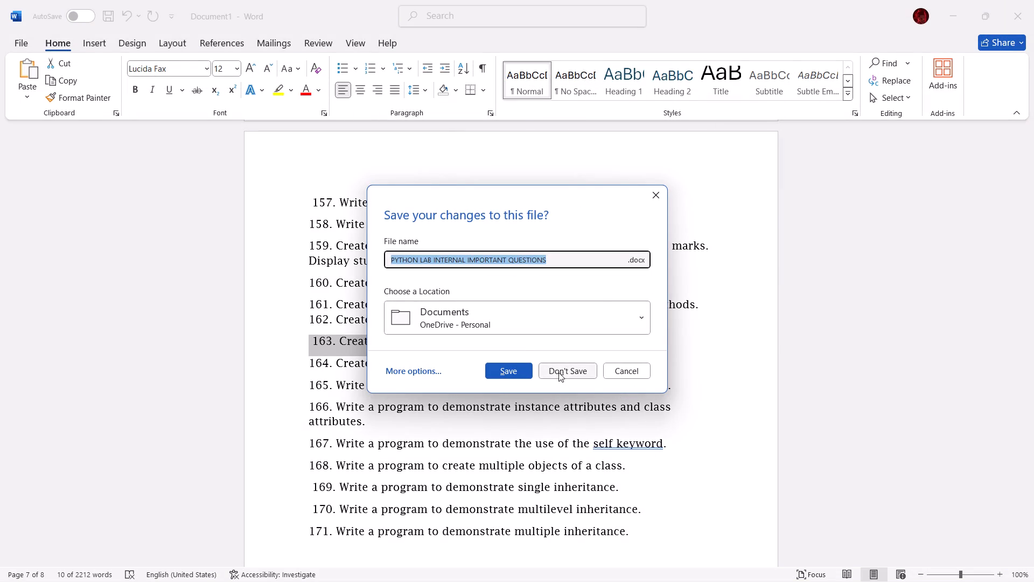